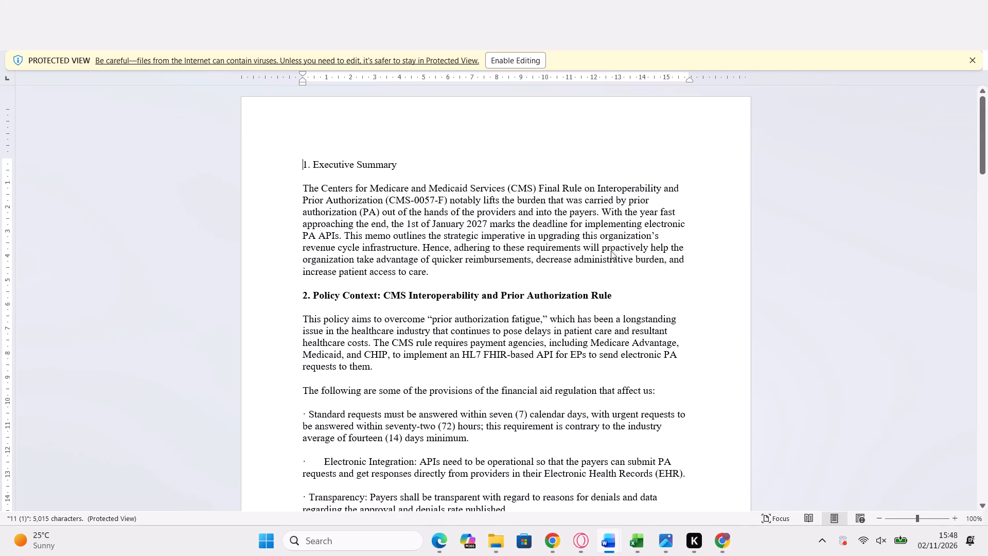
Copy the entire text of the CMS prior authorization memo.
{"action": "key", "text": "ctrl+a"}
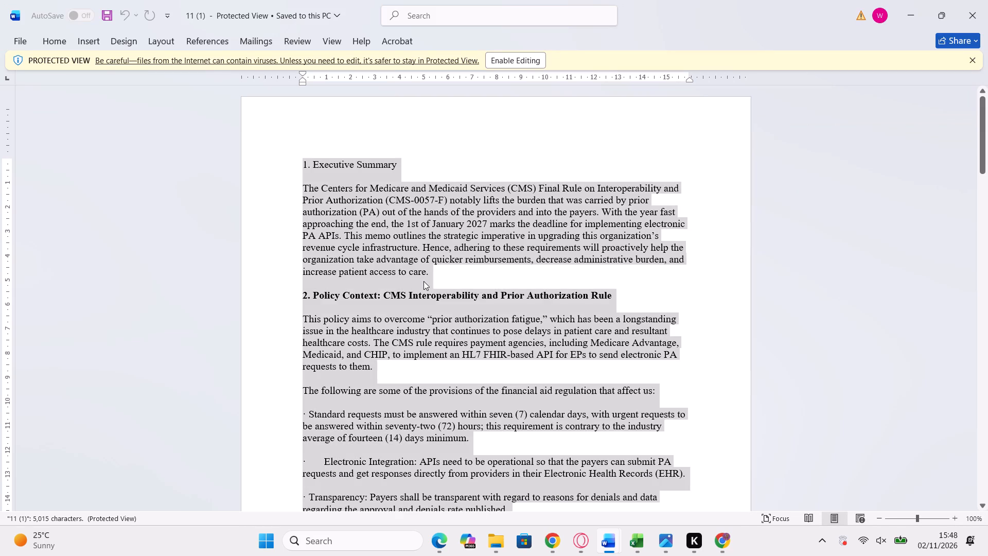
{"action": "key", "text": "ctrl+c"}
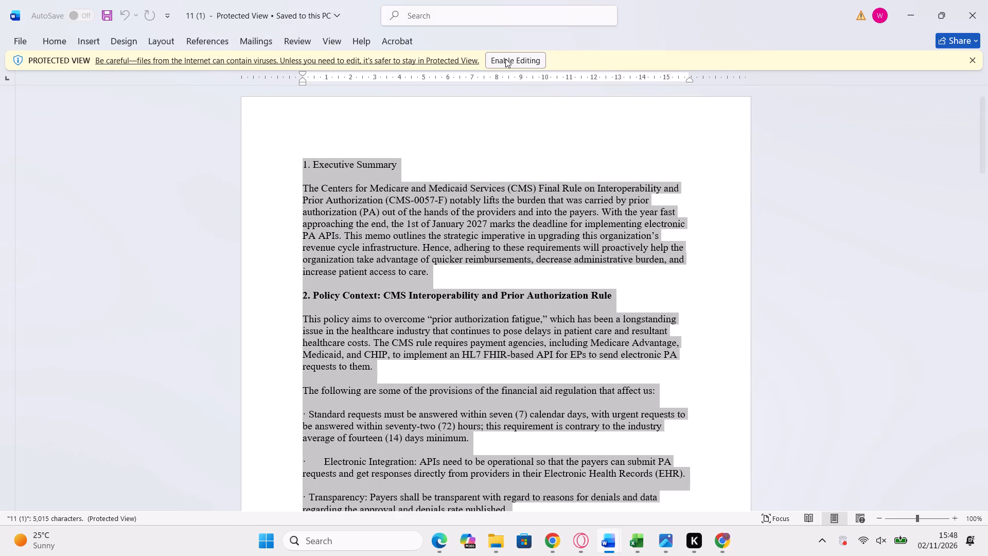
Take the memo document out of Protected View by enabling editing.
{"action": "left_click", "coordinate": [505, 59]}
{"action": "left_click", "coordinate": [906, 10]}
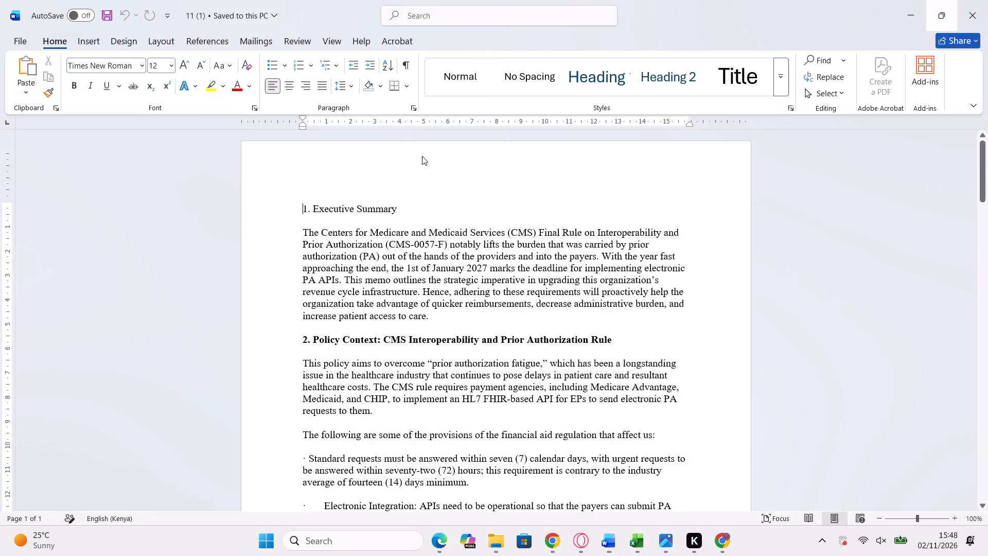
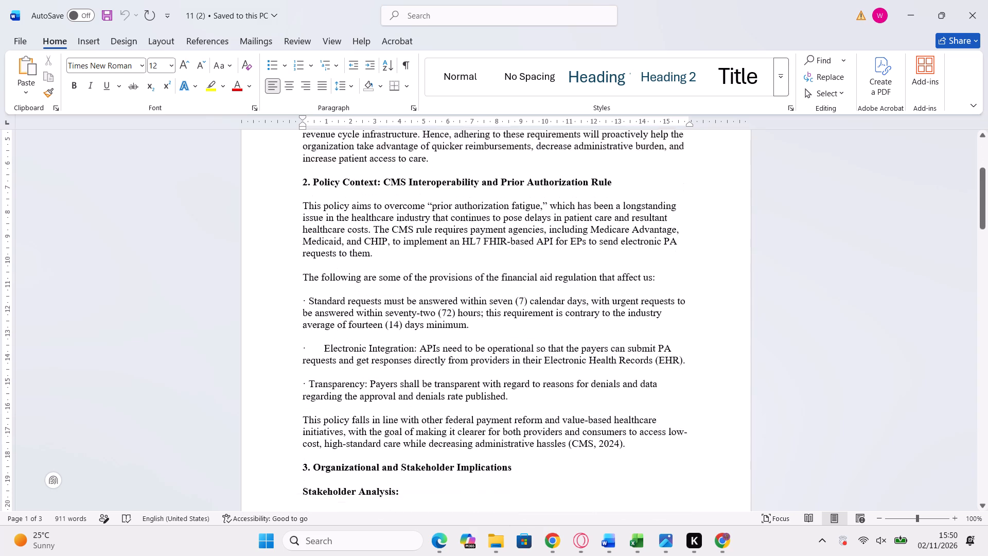
Format the three Policy Context provisions, from Standard requests to Transparency, as a bulleted list with solid round bullets.
{"action": "left_click_drag", "start_coordinate": [511, 372], "coordinate": [300, 277]}
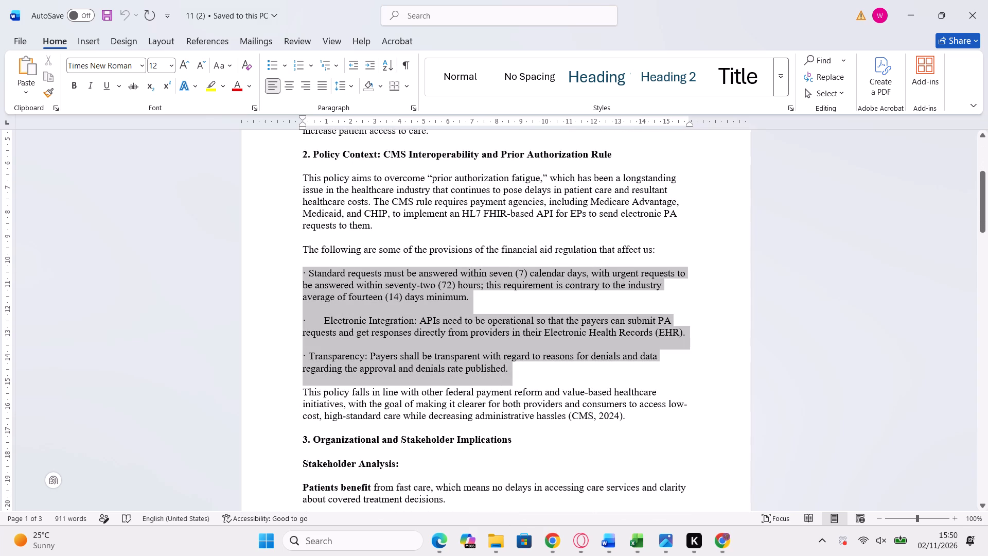
{"action": "left_click_drag", "start_coordinate": [300, 277], "coordinate": [301, 270]}
{"action": "left_click", "coordinate": [272, 62]}
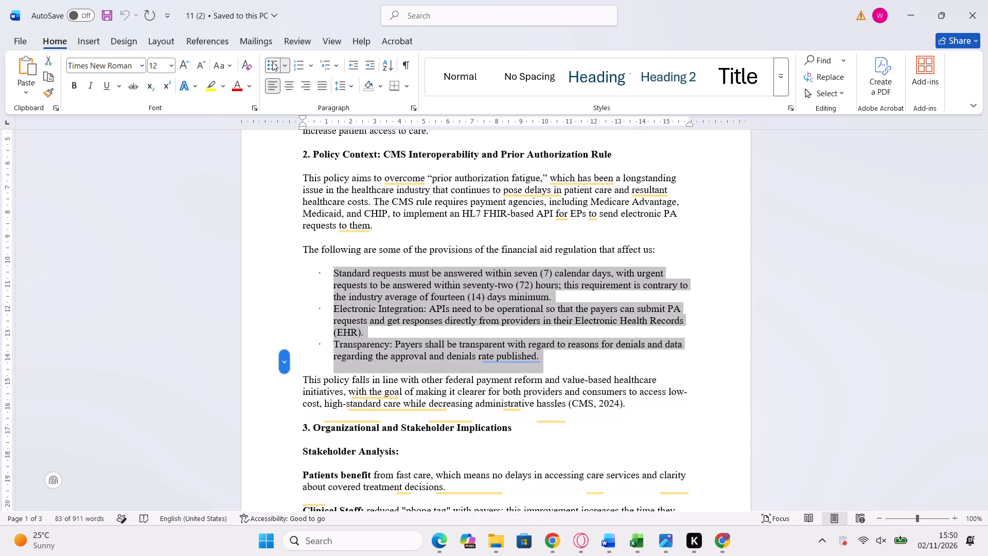
{"action": "left_click", "coordinate": [272, 62]}
{"action": "left_click", "coordinate": [272, 62]}
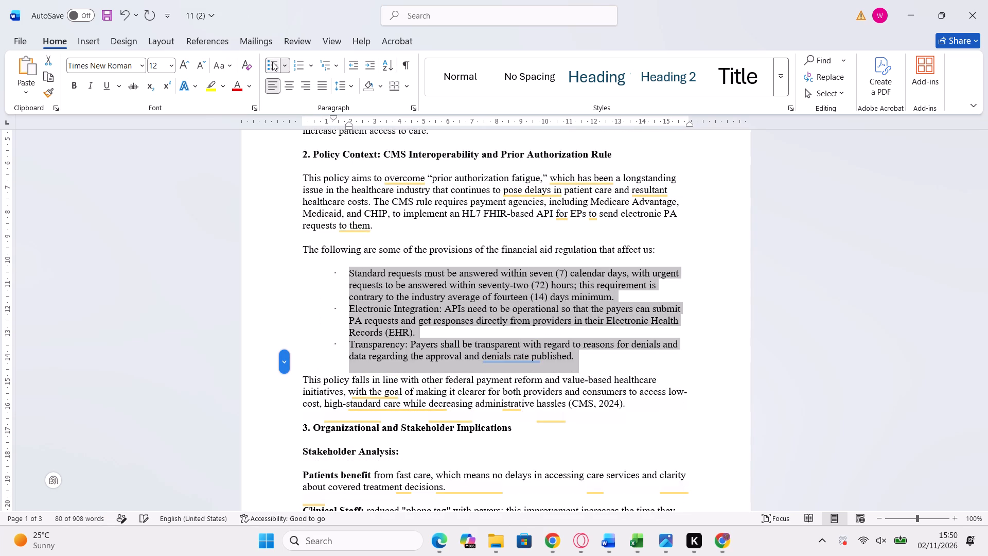
{"action": "left_click", "coordinate": [272, 62]}
{"action": "left_click", "coordinate": [285, 63]}
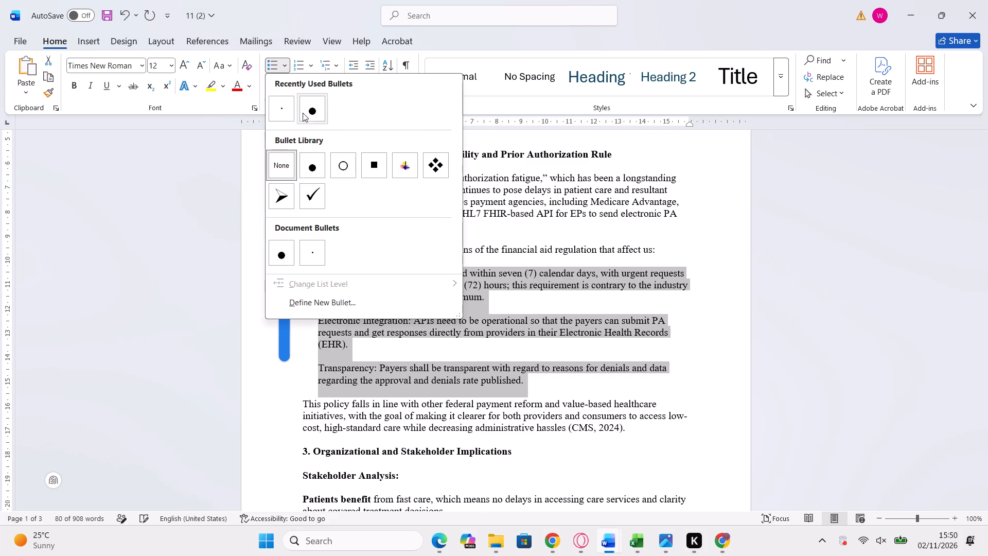
{"action": "left_click", "coordinate": [303, 109]}
{"action": "left_click", "coordinate": [446, 298]}
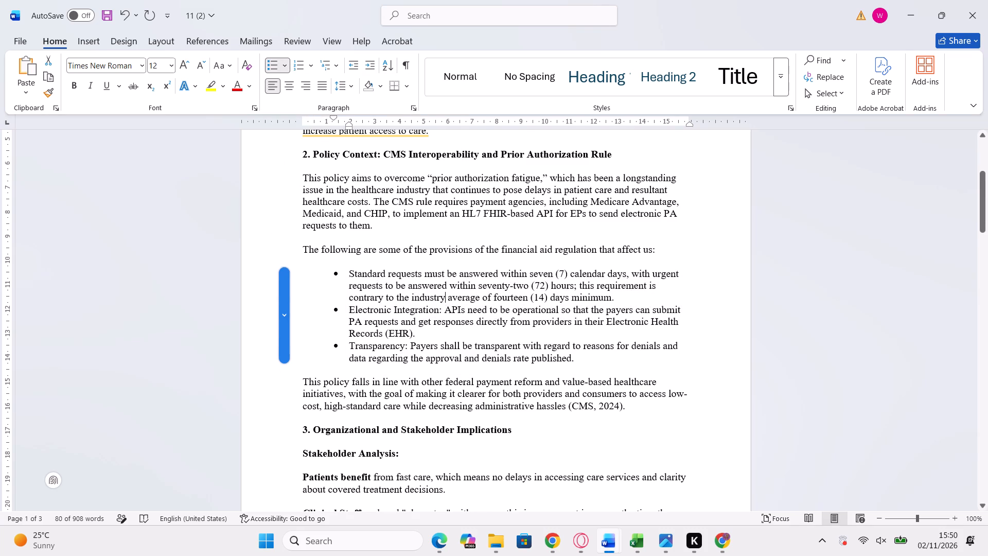
Turn the four Stakeholder Analysis paragraphs, from Patients benefit to The organization, into a round-bulleted list.
{"action": "scroll", "coordinate": [453, 381], "scroll_direction": "down", "scroll_amount": 8}
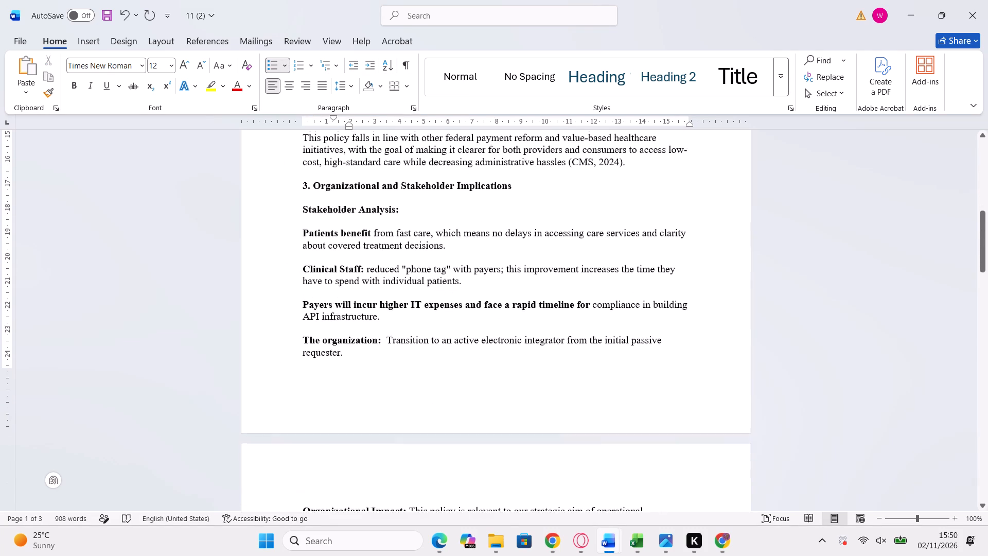
{"action": "scroll", "coordinate": [453, 381], "scroll_direction": "down", "scroll_amount": 5}
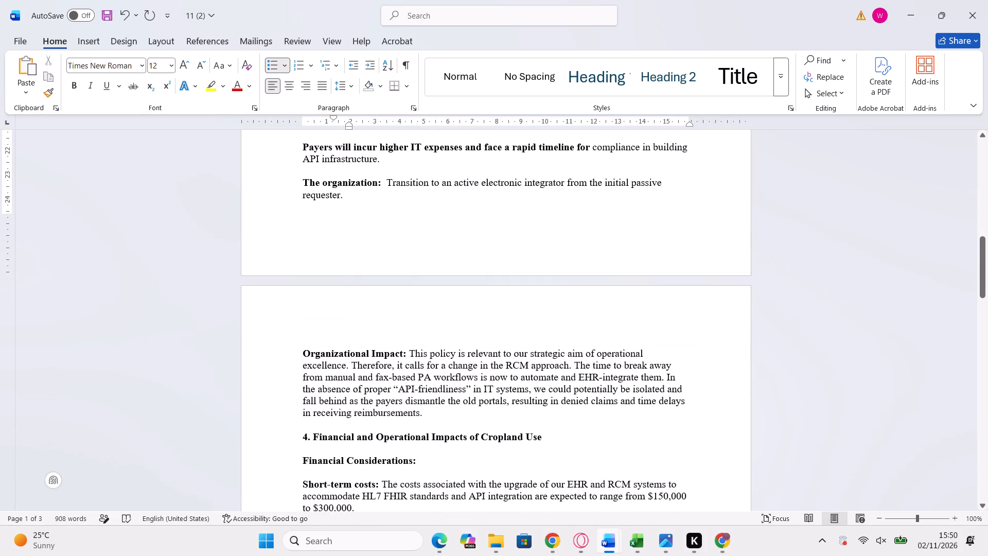
{"action": "scroll", "coordinate": [453, 381], "scroll_direction": "up", "scroll_amount": 6}
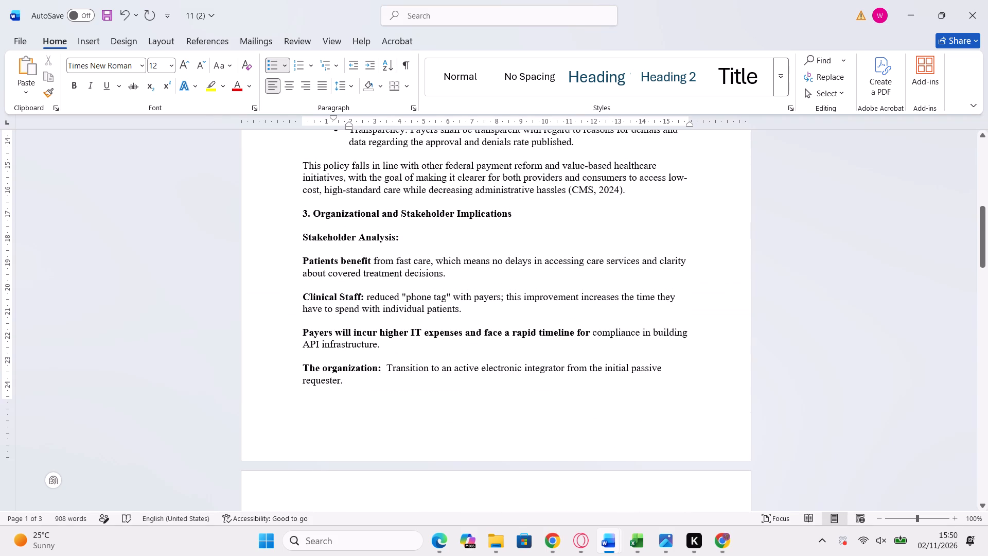
{"action": "left_click_drag", "start_coordinate": [301, 259], "coordinate": [329, 416]}
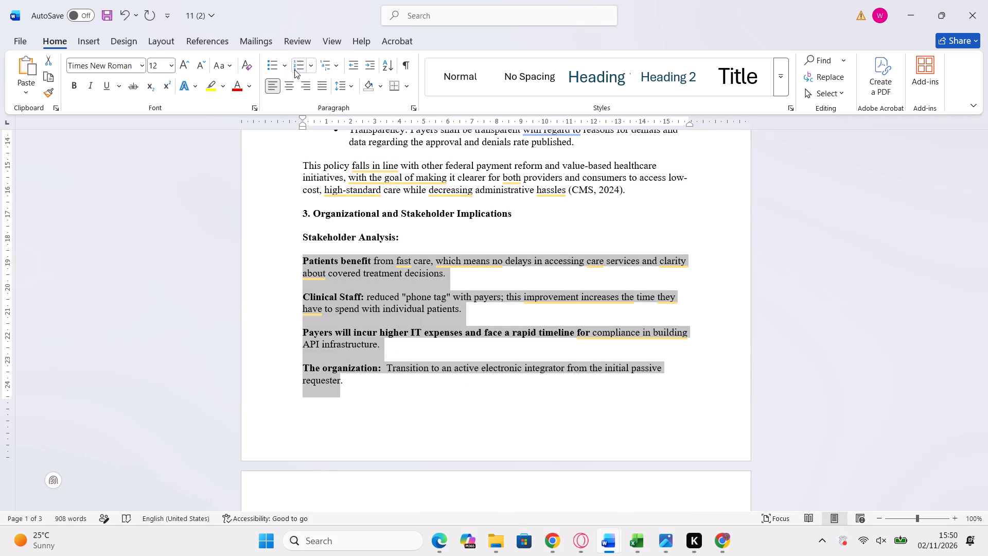
{"action": "left_click", "coordinate": [273, 66]}
Bullet the Short-term costs, Long-Term Return on Investment and Operational Impacts paragraphs under Financial Considerations.
{"action": "scroll", "coordinate": [481, 343], "scroll_direction": "down", "scroll_amount": 6}
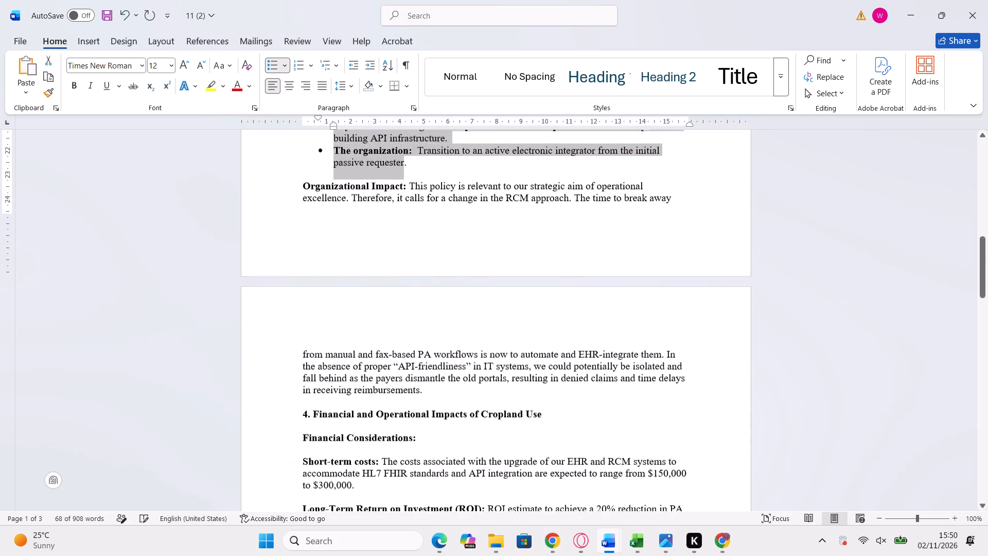
{"action": "scroll", "coordinate": [481, 345], "scroll_direction": "down", "scroll_amount": 6}
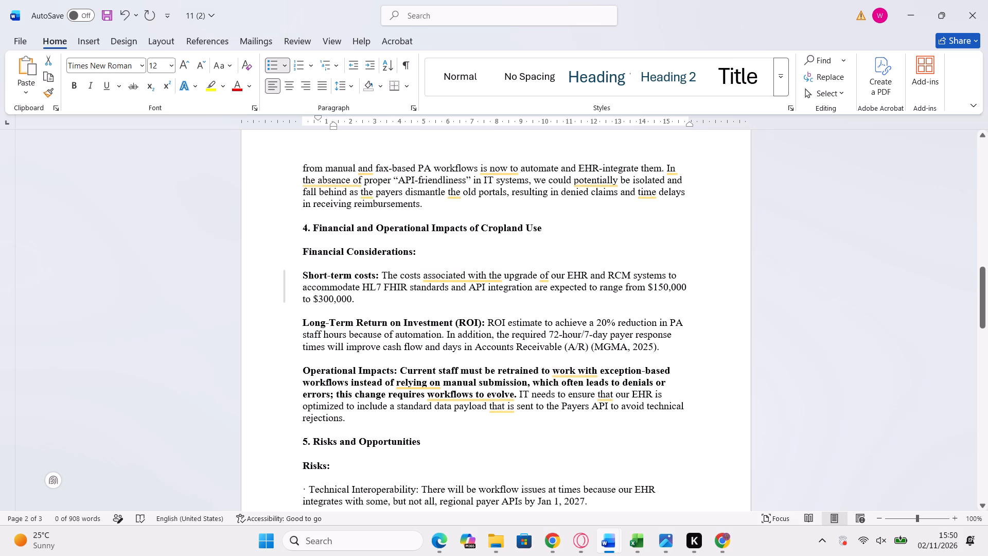
{"action": "left_click_drag", "start_coordinate": [301, 276], "coordinate": [290, 427]}
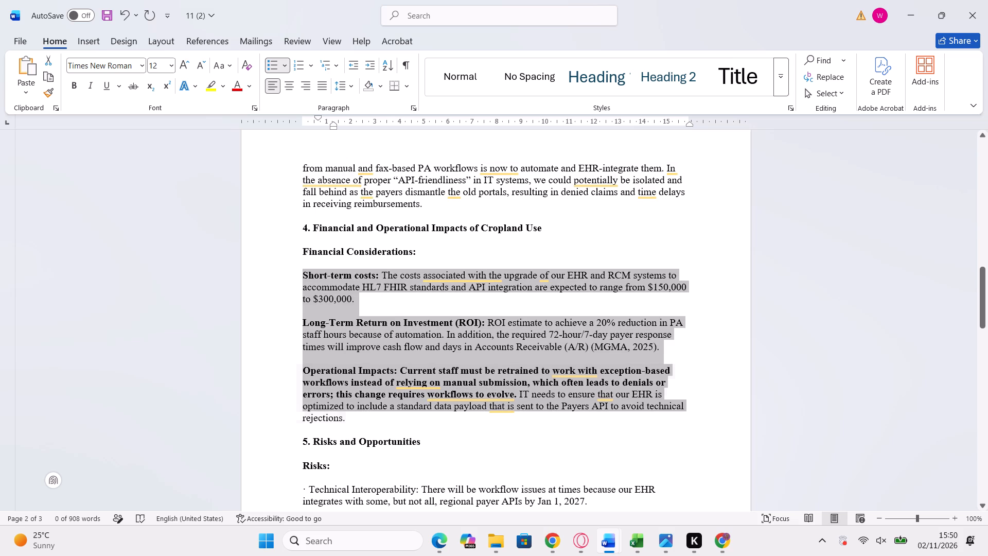
{"action": "left_click_drag", "start_coordinate": [290, 427], "coordinate": [293, 431]}
{"action": "left_click", "coordinate": [268, 65]}
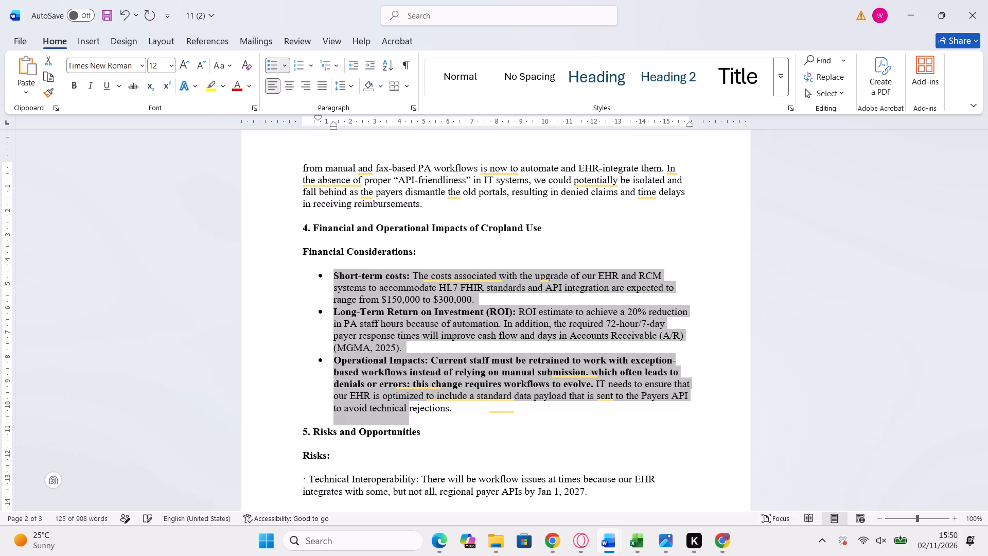
Format the Technical Interoperability and Payers' Non-Compliance paragraphs under Risks as a list with solid round bullets.
{"action": "scroll", "coordinate": [427, 351], "scroll_direction": "down", "scroll_amount": 6}
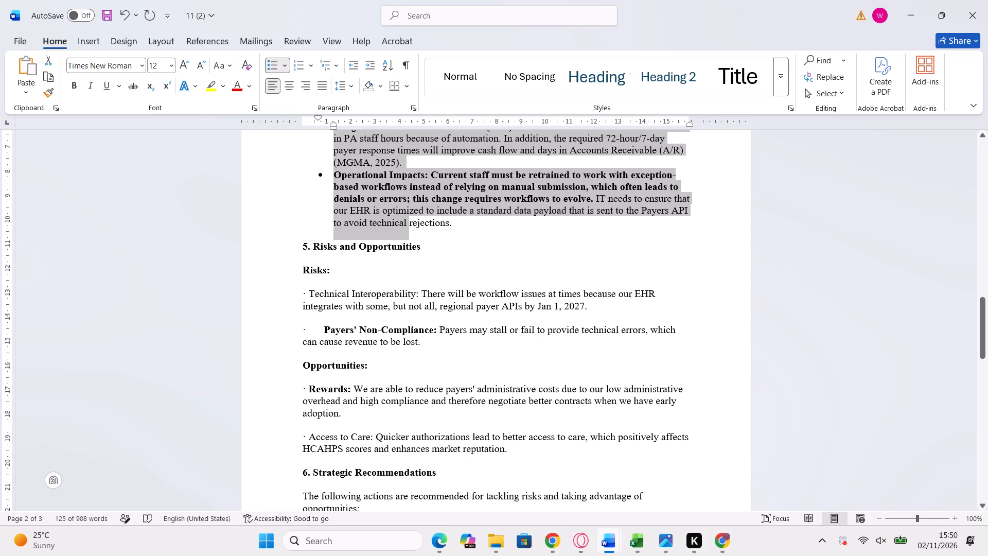
{"action": "left_click_drag", "start_coordinate": [302, 293], "coordinate": [323, 351]}
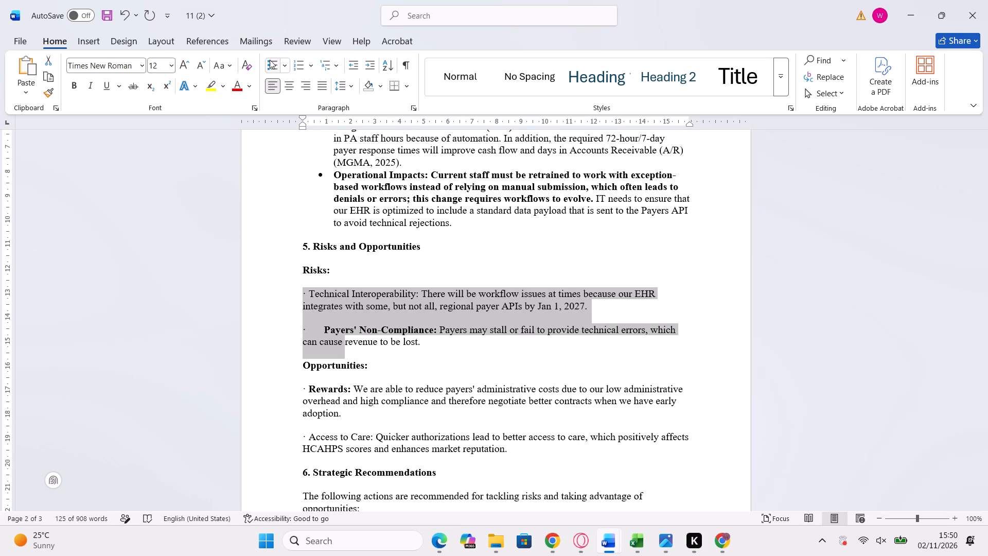
{"action": "left_click", "coordinate": [274, 61]}
{"action": "left_click", "coordinate": [288, 67]}
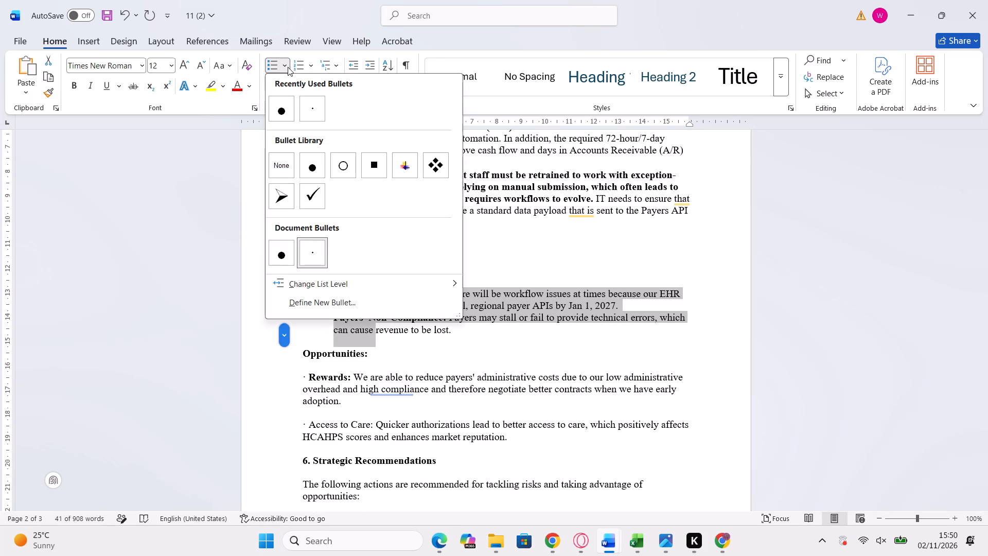
{"action": "left_click", "coordinate": [281, 120]}
Format the Rewards and Access to Care paragraphs under Opportunities as a list with solid round bullets.
{"action": "scroll", "coordinate": [363, 362], "scroll_direction": "down", "scroll_amount": 4}
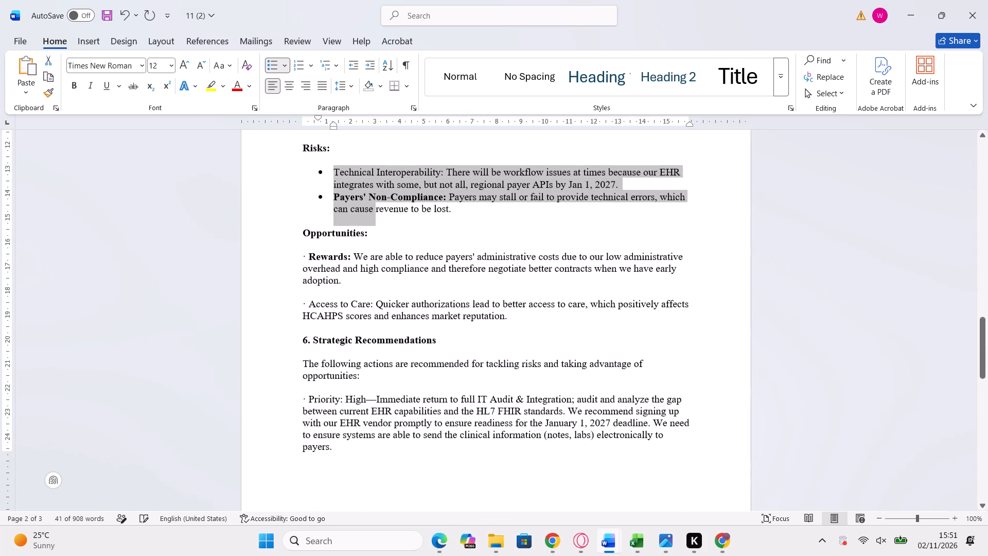
{"action": "left_click_drag", "start_coordinate": [307, 251], "coordinate": [323, 310]}
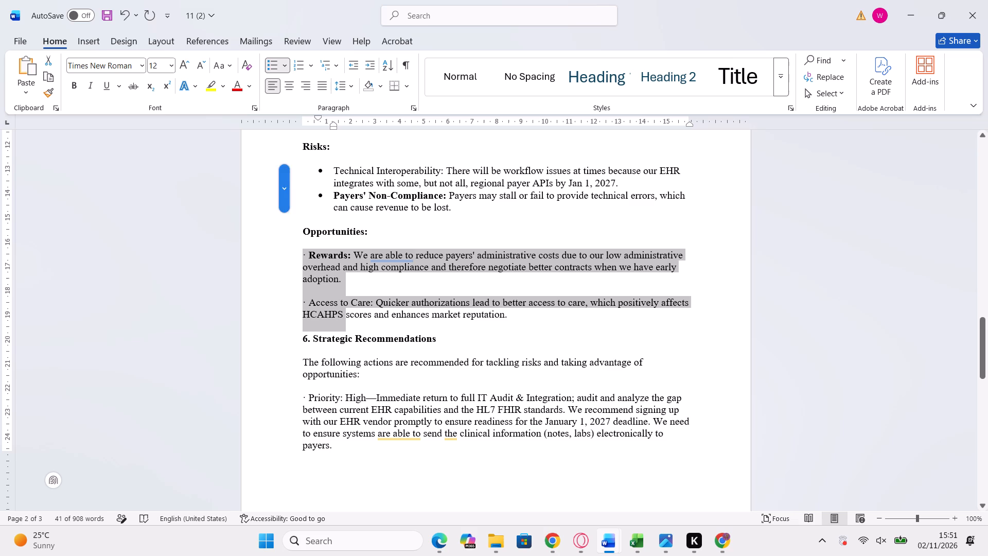
{"action": "left_click_drag", "start_coordinate": [323, 310], "coordinate": [323, 310]}
{"action": "left_click", "coordinate": [274, 66]}
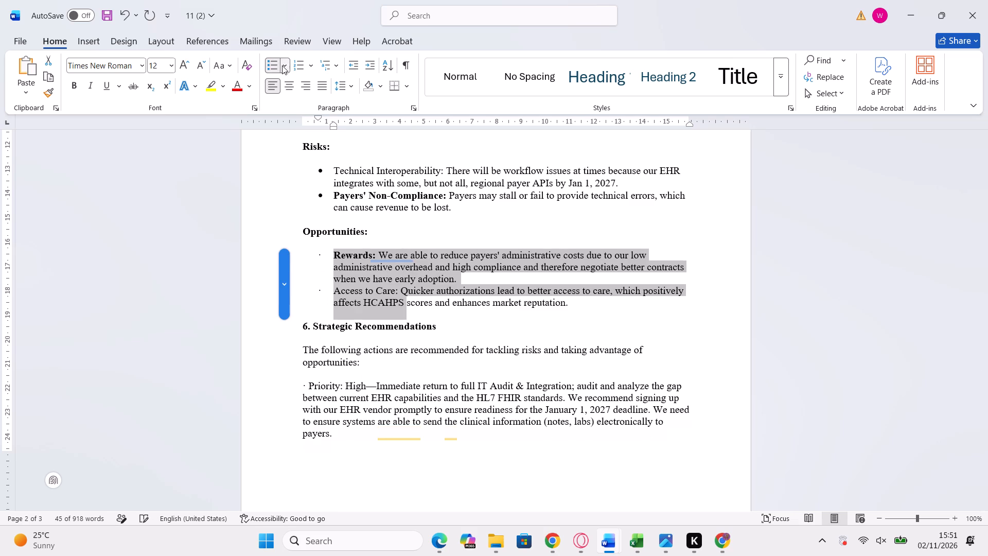
{"action": "left_click", "coordinate": [284, 63]}
{"action": "left_click", "coordinate": [286, 112]}
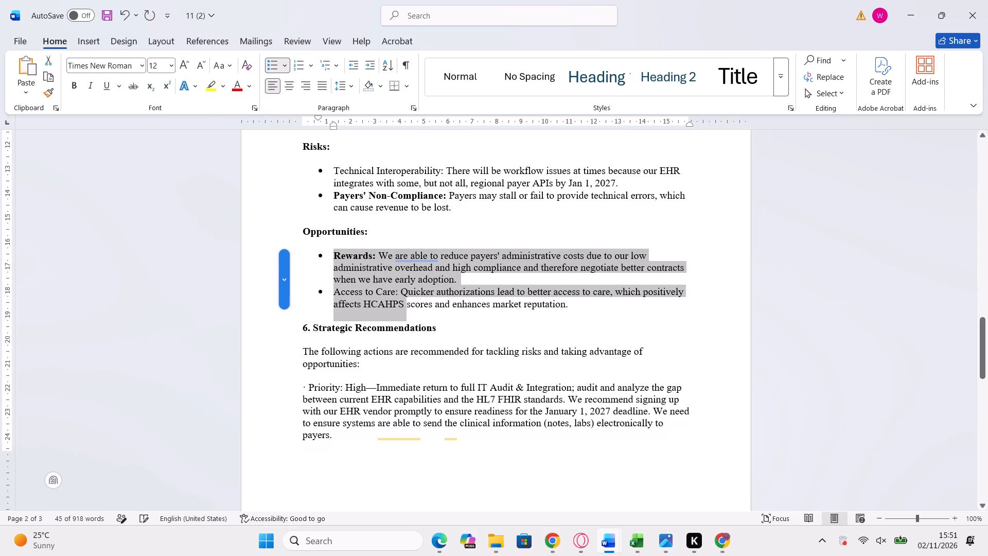
Make the "Technical Interoperability:" label in the first Risks bullet bold.
{"action": "scroll", "coordinate": [431, 279], "scroll_direction": "up", "scroll_amount": 1}
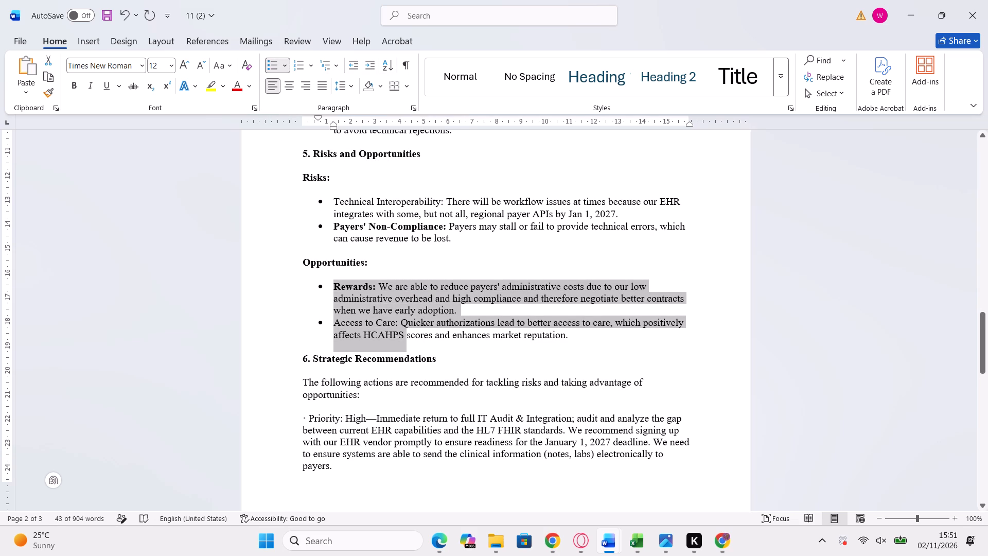
{"action": "left_click_drag", "start_coordinate": [445, 199], "coordinate": [341, 197]}
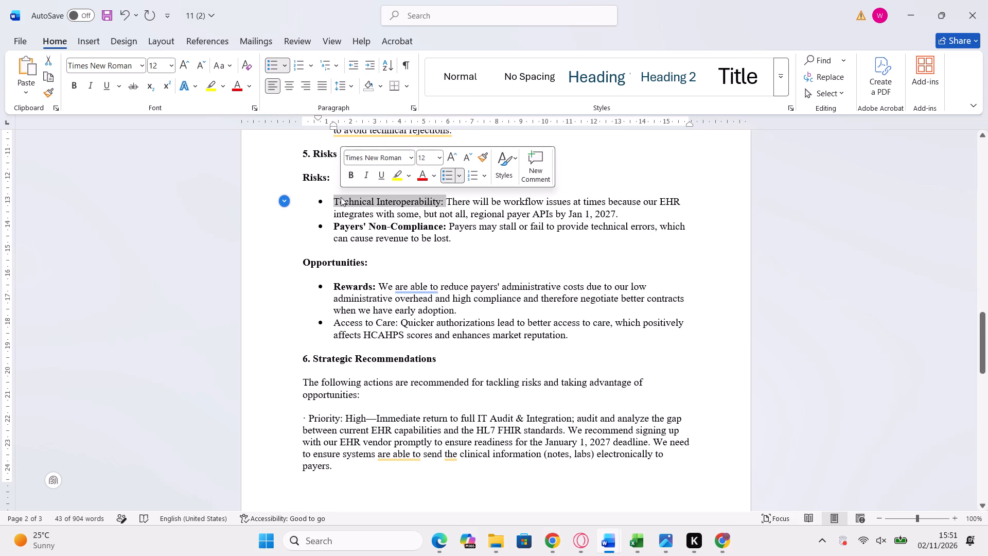
{"action": "key", "text": "ctrl+b"}
{"action": "left_click", "coordinate": [489, 262]}
Format the three Strategic Recommendations, from Priority: High to Payer Compliance Monitoring Dashboard, as a list with solid round bullets.
{"action": "scroll", "coordinate": [475, 327], "scroll_direction": "down", "scroll_amount": 2}
{"action": "scroll", "coordinate": [394, 377], "scroll_direction": "down", "scroll_amount": 3}
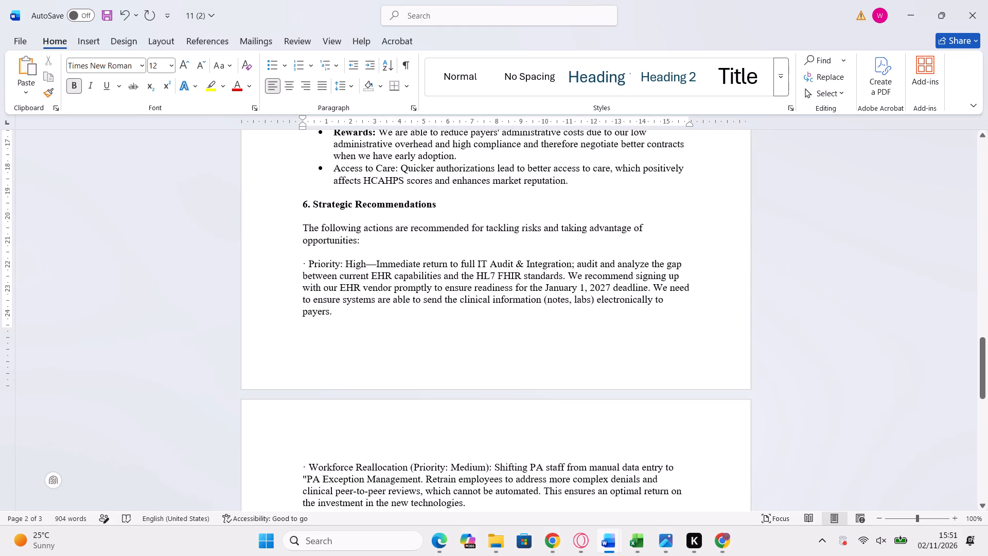
{"action": "scroll", "coordinate": [317, 254], "scroll_direction": "down", "scroll_amount": 2}
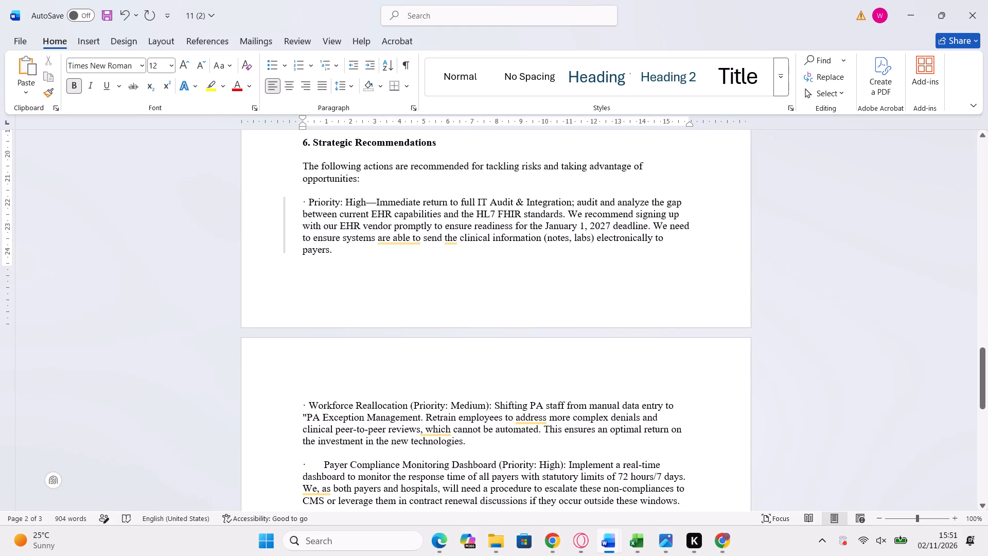
{"action": "left_click_drag", "start_coordinate": [304, 202], "coordinate": [342, 371]}
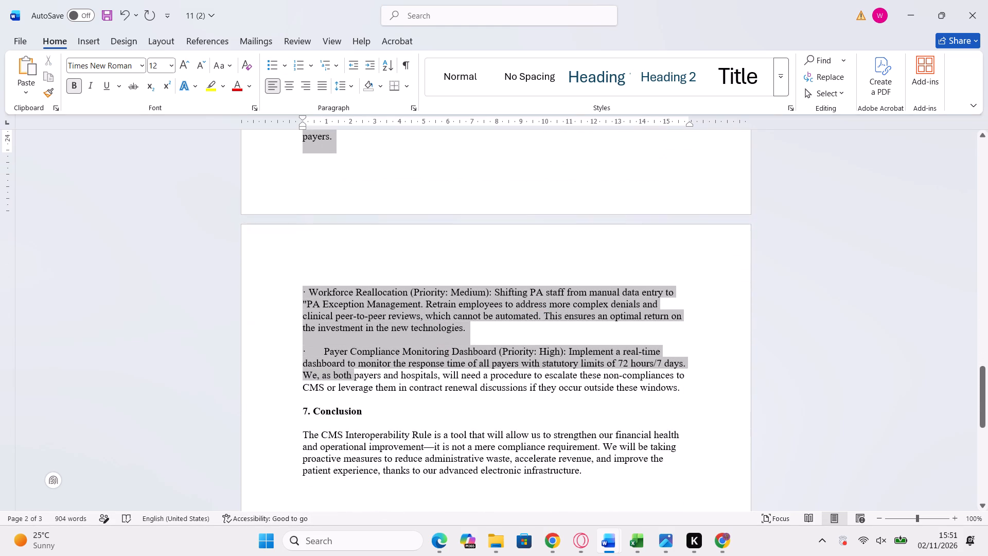
{"action": "left_click", "coordinate": [274, 62]}
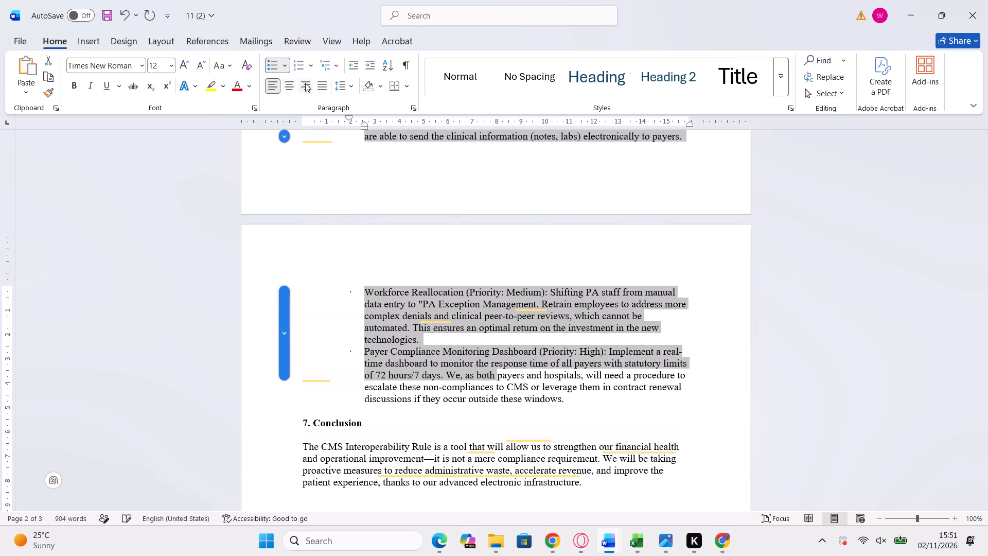
{"action": "left_click", "coordinate": [288, 63]}
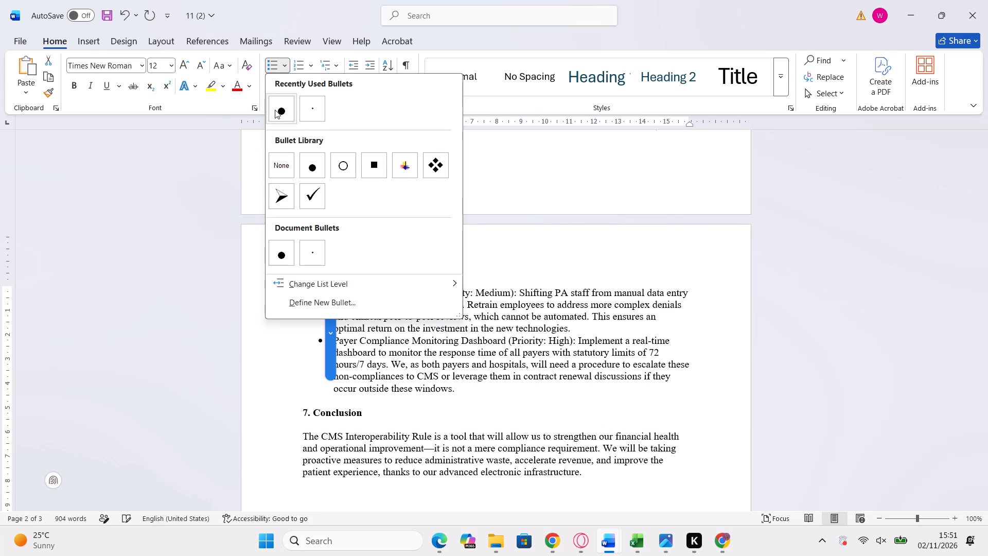
{"action": "left_click", "coordinate": [275, 110]}
{"action": "left_click", "coordinate": [460, 234]}
Add a line reading "References" below the Conclusion paragraph, followed by a new empty line.
{"action": "scroll", "coordinate": [461, 395], "scroll_direction": "down", "scroll_amount": 6}
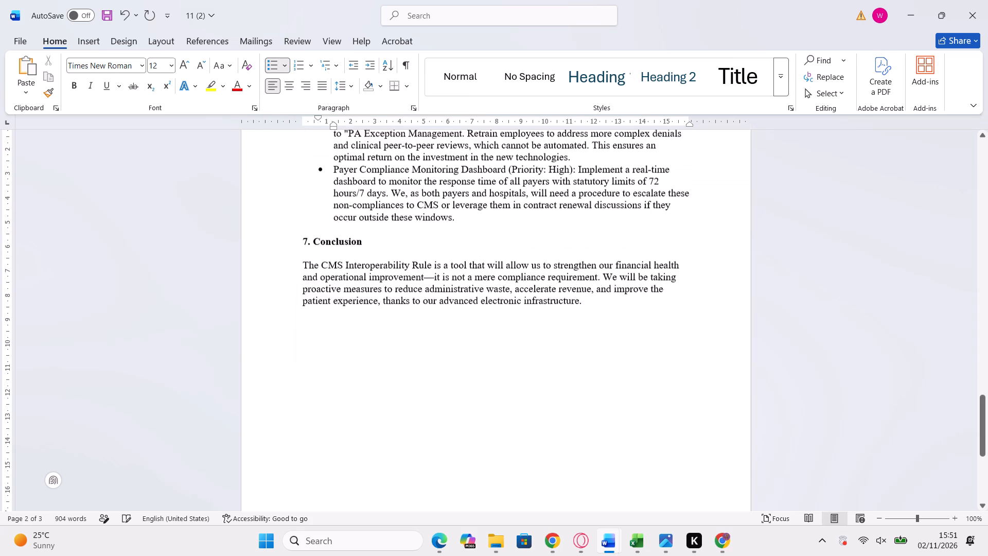
{"action": "scroll", "coordinate": [461, 395], "scroll_direction": "down", "scroll_amount": 1}
{"action": "left_click", "coordinate": [604, 251]}
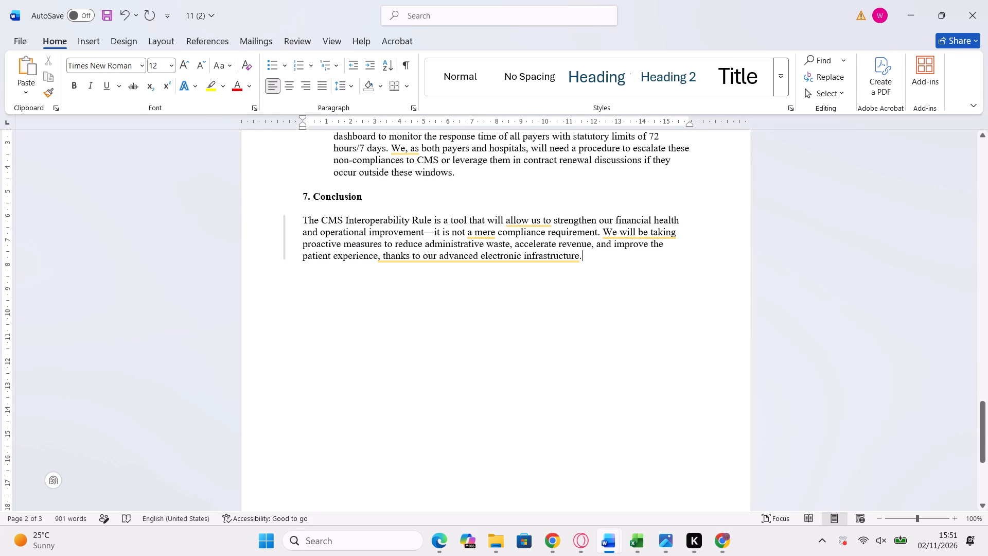
{"action": "key", "text": "Return"}
{"action": "type", "text": "rere"}
{"action": "key", "text": "BackSpace"}
{"action": "key", "text": "BackSpace"}
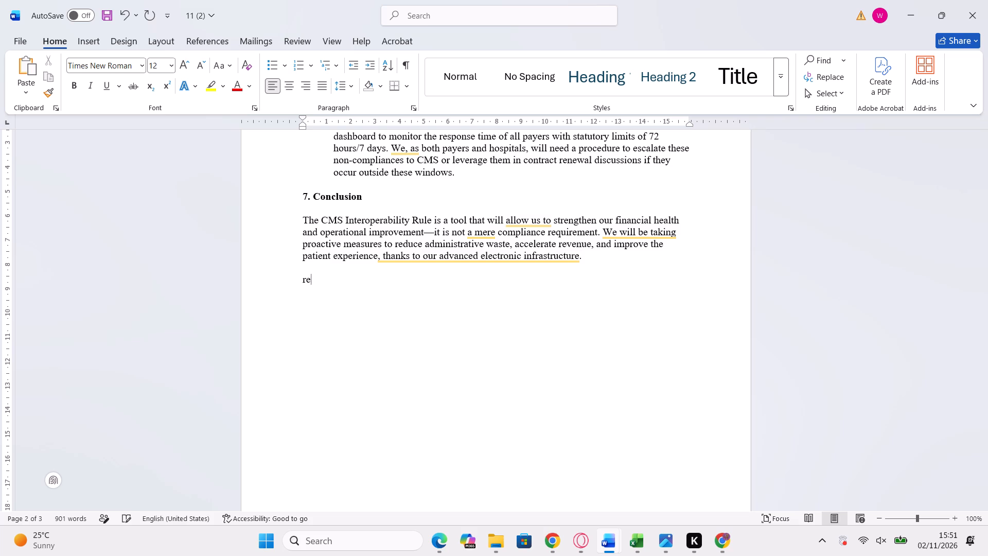
{"action": "type", "text": "ferences"}
{"action": "key", "text": "space"}
{"action": "key", "text": "Return"}
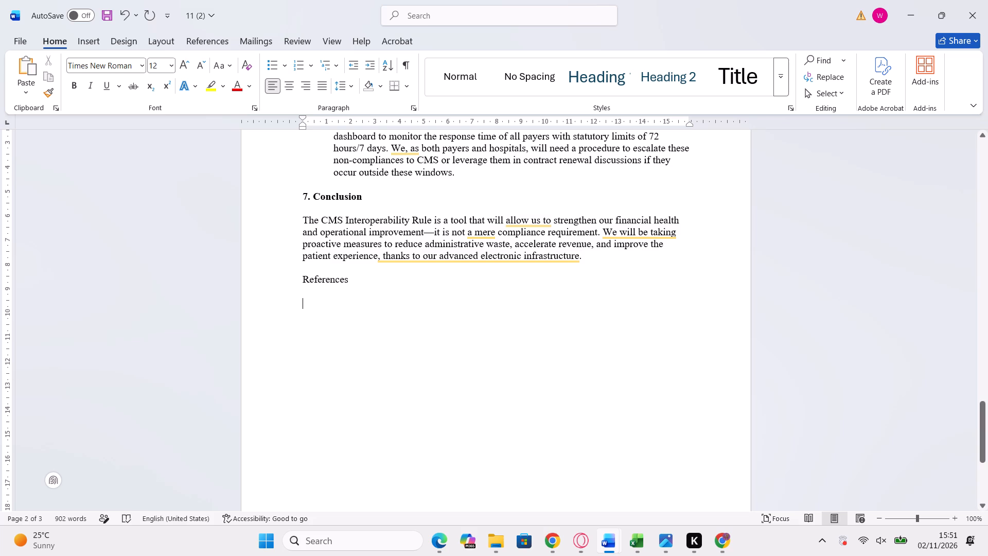
Number the References line with "8." and make the whole heading bold.
{"action": "left_click", "coordinate": [298, 276]}
{"action": "type", "text": "8."}
{"action": "key", "text": "space"}
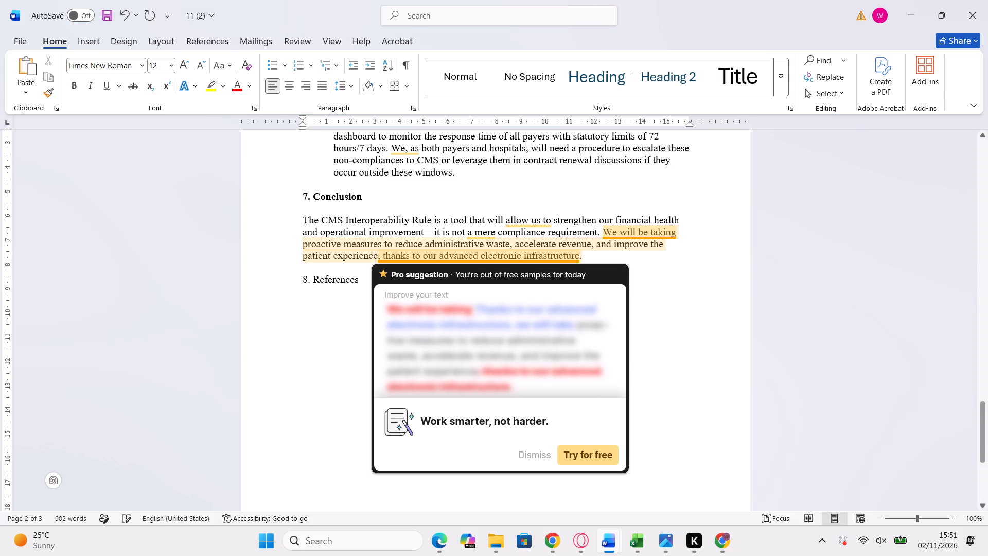
{"action": "left_click", "coordinate": [706, 326]}
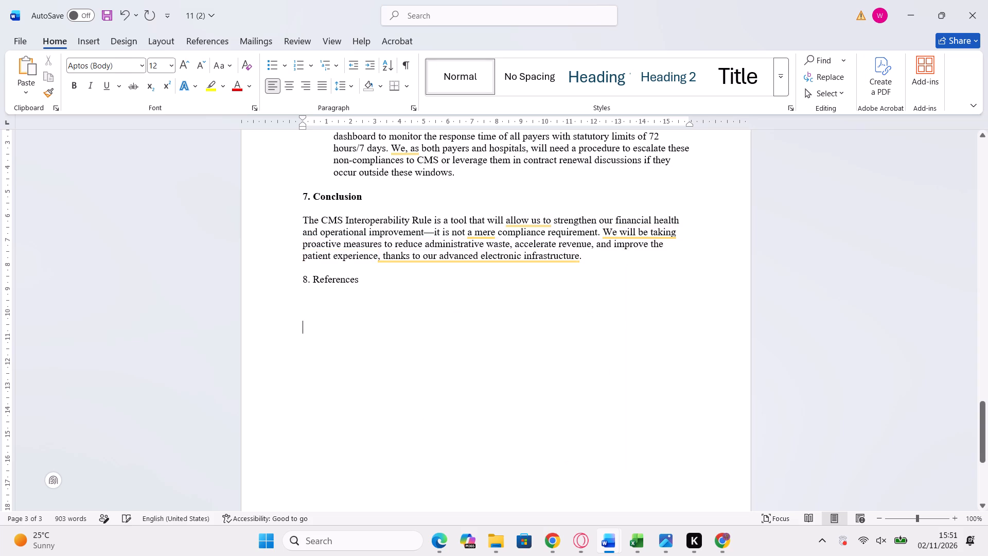
{"action": "left_click_drag", "start_coordinate": [363, 279], "coordinate": [293, 280]}
{"action": "key", "text": "ctrl+b"}
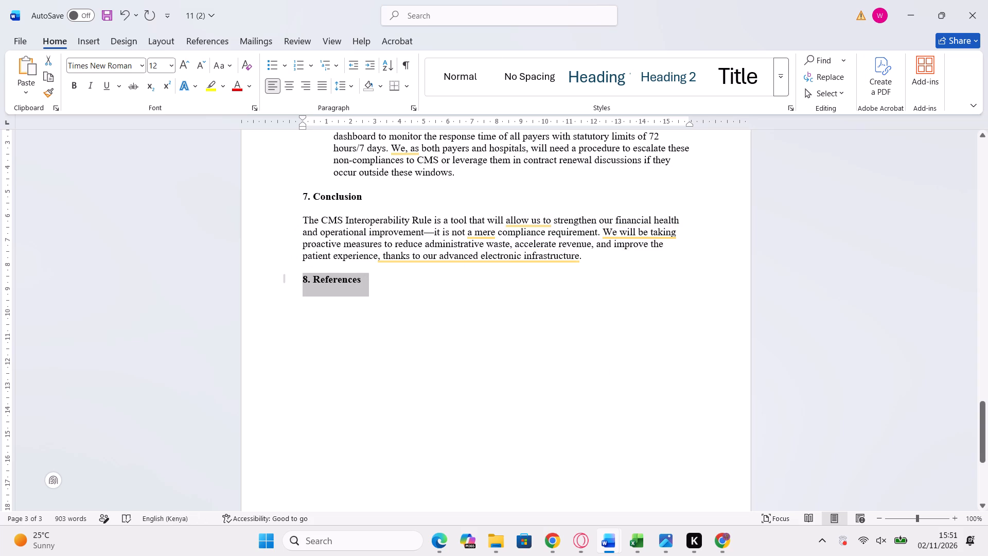
Make the "1. Executive Summary" heading bold and centre it.
{"action": "left_click", "coordinate": [517, 271]}
{"action": "scroll", "coordinate": [517, 271], "scroll_direction": "up", "scroll_amount": 1}
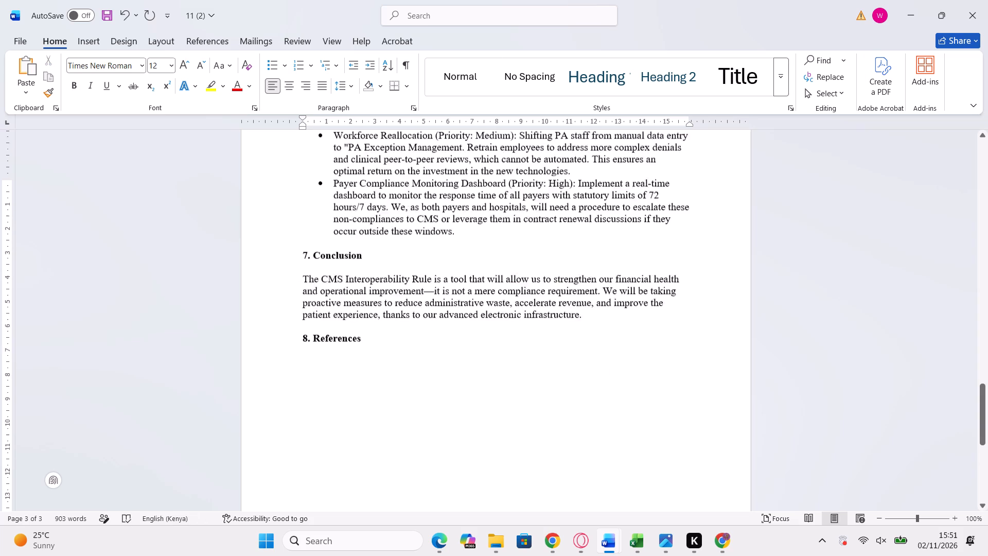
{"action": "scroll", "coordinate": [517, 271], "scroll_direction": "up", "scroll_amount": 9}
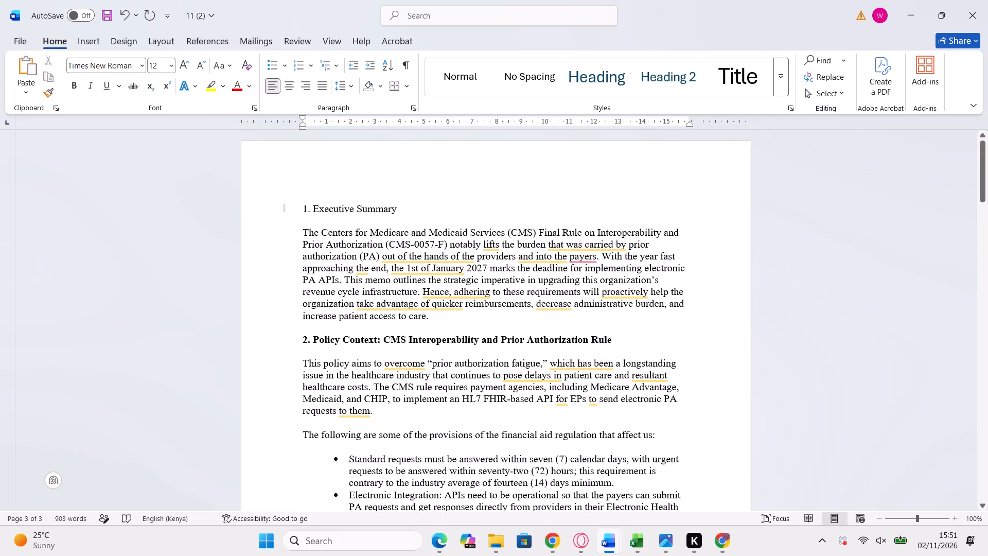
{"action": "left_click_drag", "start_coordinate": [406, 207], "coordinate": [273, 212]}
{"action": "key", "text": "ctrl+b"}
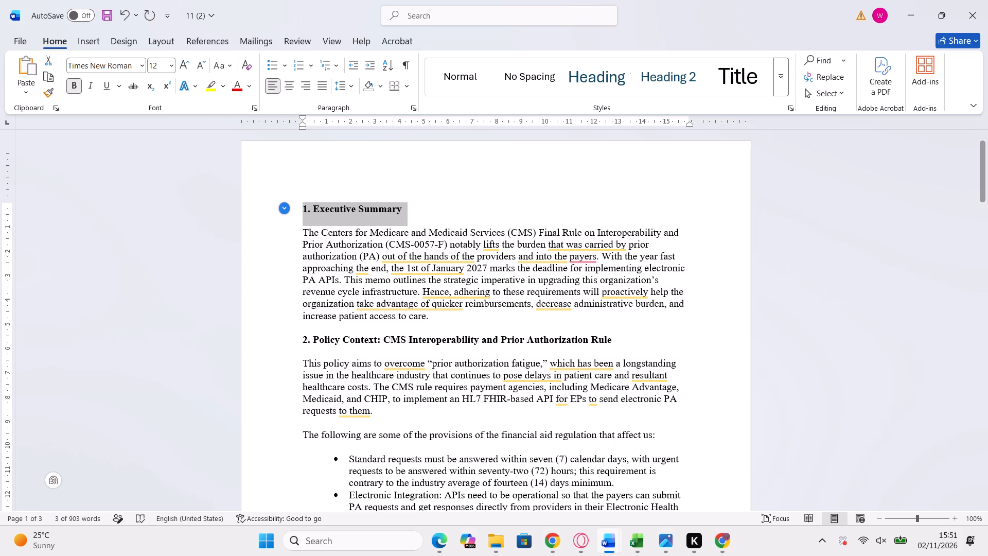
{"action": "key", "text": "ctrl+e"}
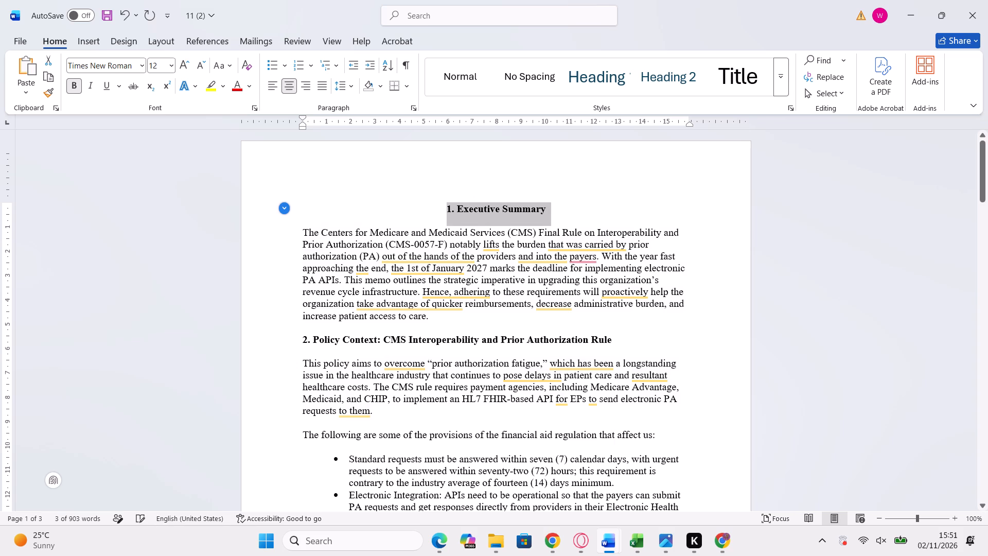
Indent the first line of the Executive Summary paragraph by about 1 cm.
{"action": "left_click", "coordinate": [302, 231]}
{"action": "left_click_drag", "start_coordinate": [302, 117], "coordinate": [325, 122]}
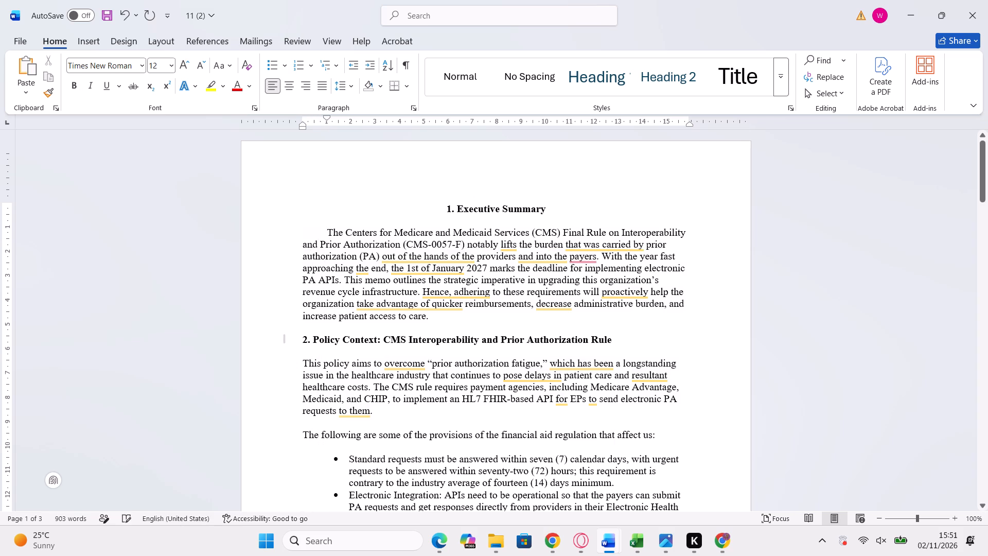
Centre the headings of sections 2, 3 and 4, from Policy Context to Financial and Operational Impacts.
{"action": "left_click", "coordinate": [301, 338]}
{"action": "key", "text": "ctrl+e"}
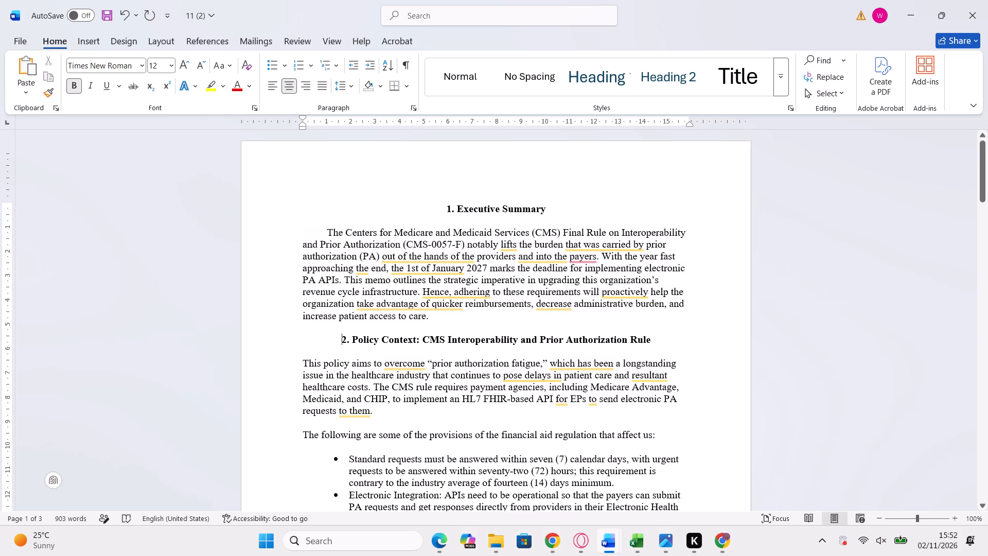
{"action": "scroll", "coordinate": [301, 338], "scroll_direction": "down", "scroll_amount": 3}
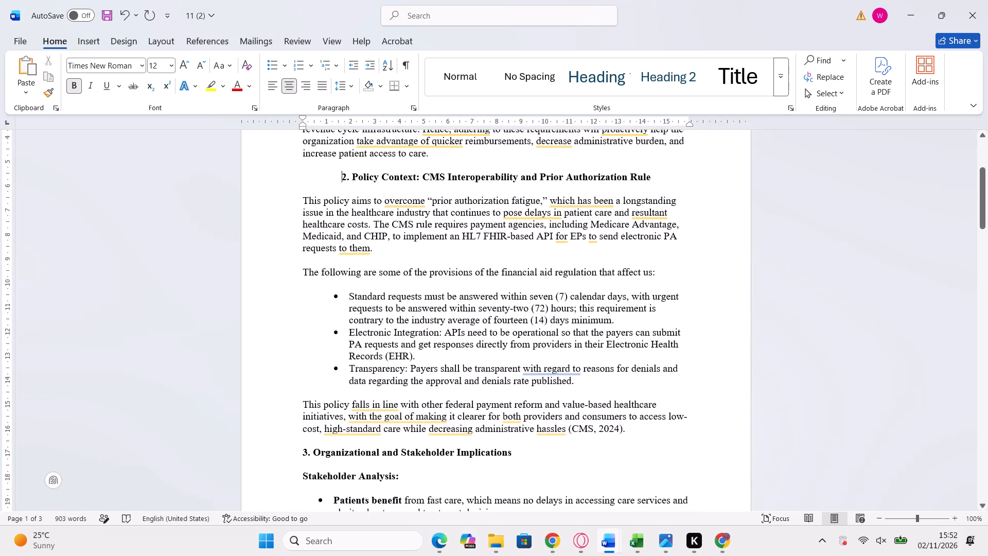
{"action": "left_click", "coordinate": [301, 456]}
{"action": "key", "text": "ctrl+e"}
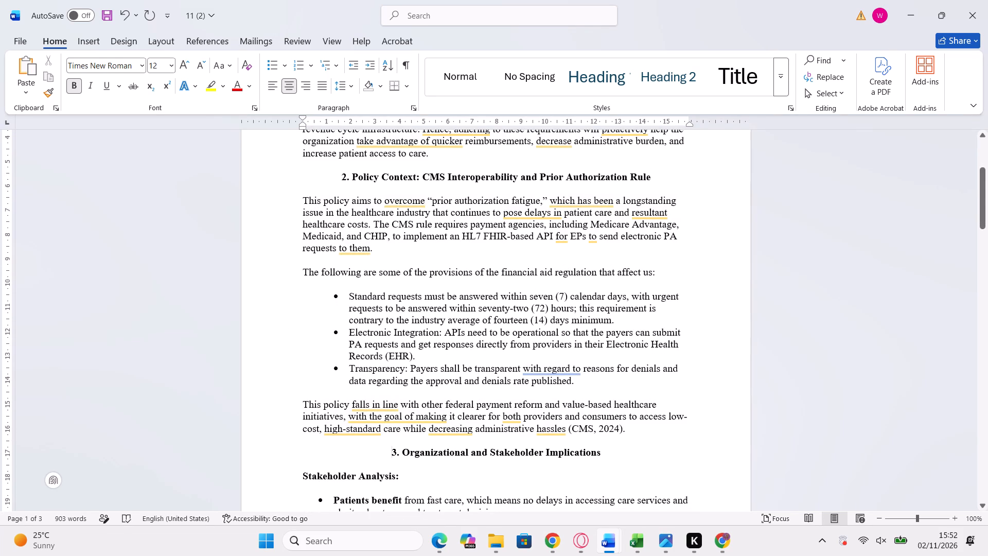
{"action": "scroll", "coordinate": [301, 456], "scroll_direction": "down", "scroll_amount": 3}
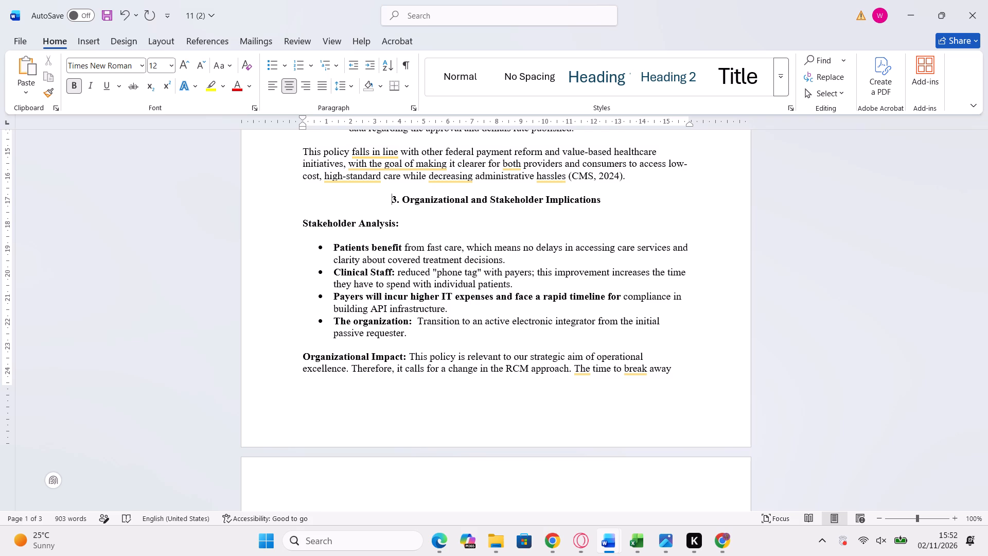
{"action": "scroll", "coordinate": [301, 435], "scroll_direction": "down", "scroll_amount": 3}
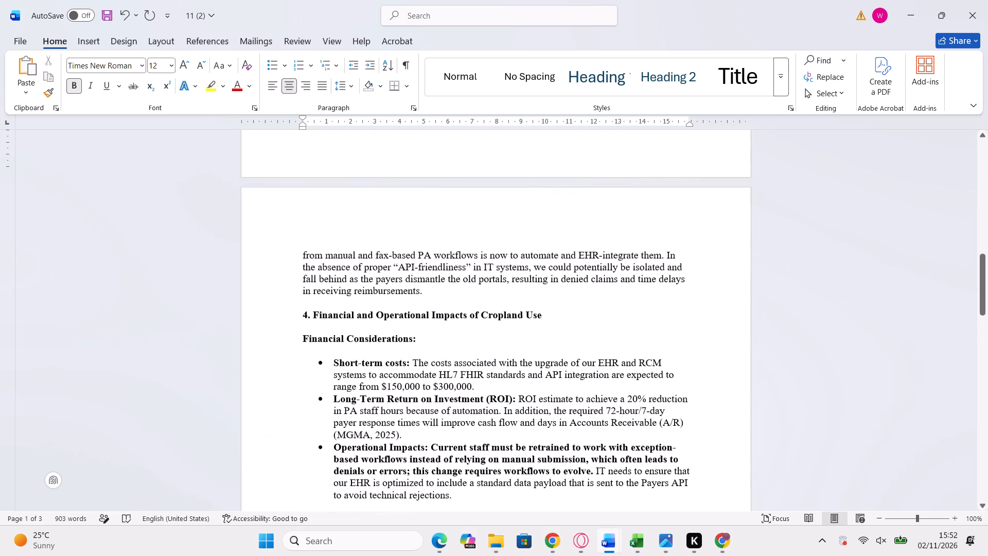
{"action": "left_click", "coordinate": [295, 312]}
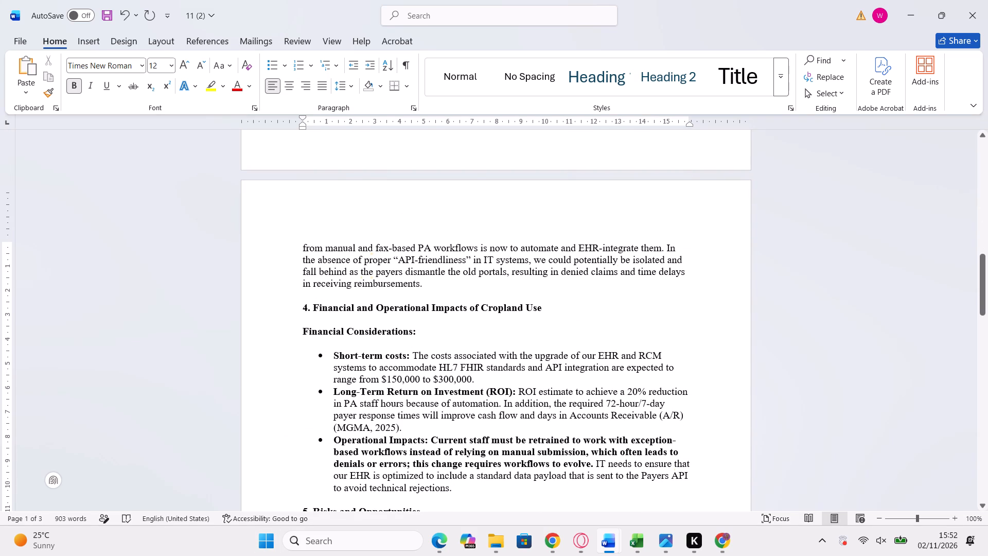
{"action": "left_click", "coordinate": [302, 309]}
{"action": "key", "text": "ctrl+e"}
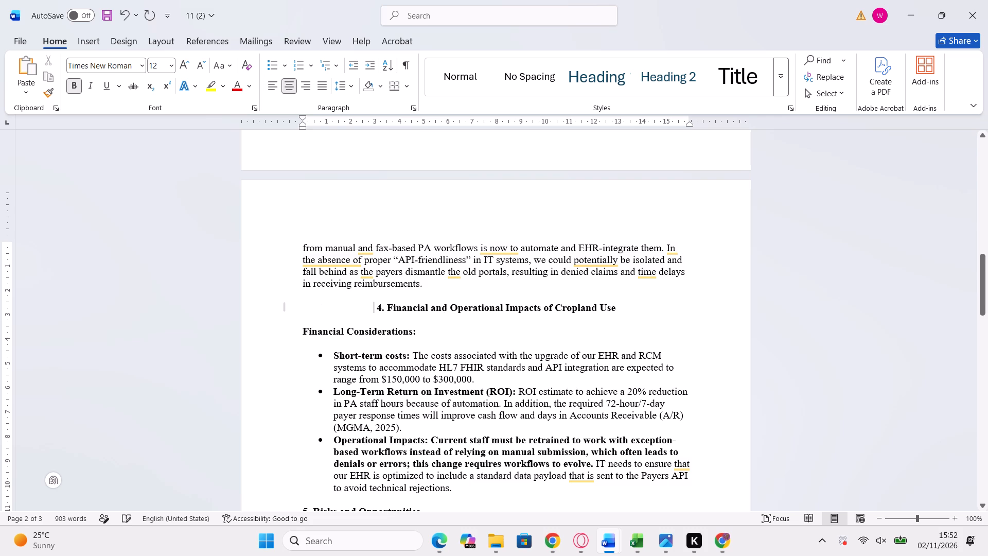
Centre the "5. Risks and Opportunities" and "6. Strategic Recommendations" headings.
{"action": "scroll", "coordinate": [302, 309], "scroll_direction": "down", "scroll_amount": 1}
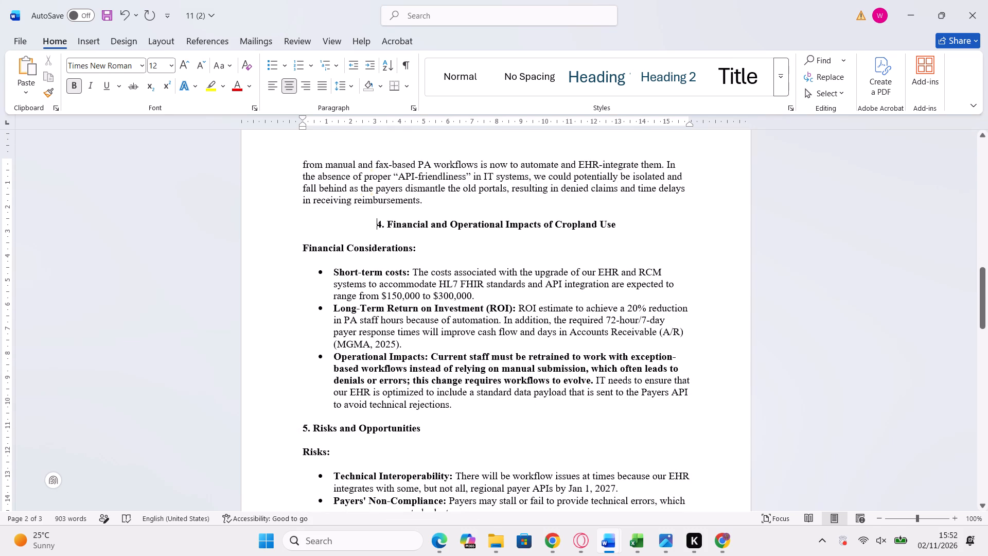
{"action": "scroll", "coordinate": [440, 391], "scroll_direction": "down", "scroll_amount": 2}
{"action": "left_click", "coordinate": [302, 268]}
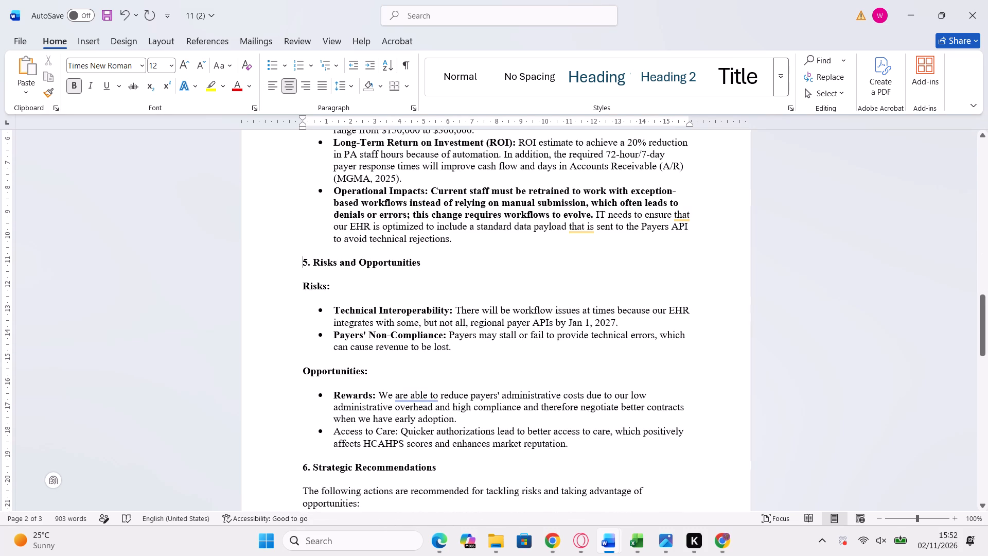
{"action": "key", "text": "ctrl+e"}
{"action": "scroll", "coordinate": [302, 268], "scroll_direction": "down", "scroll_amount": 2}
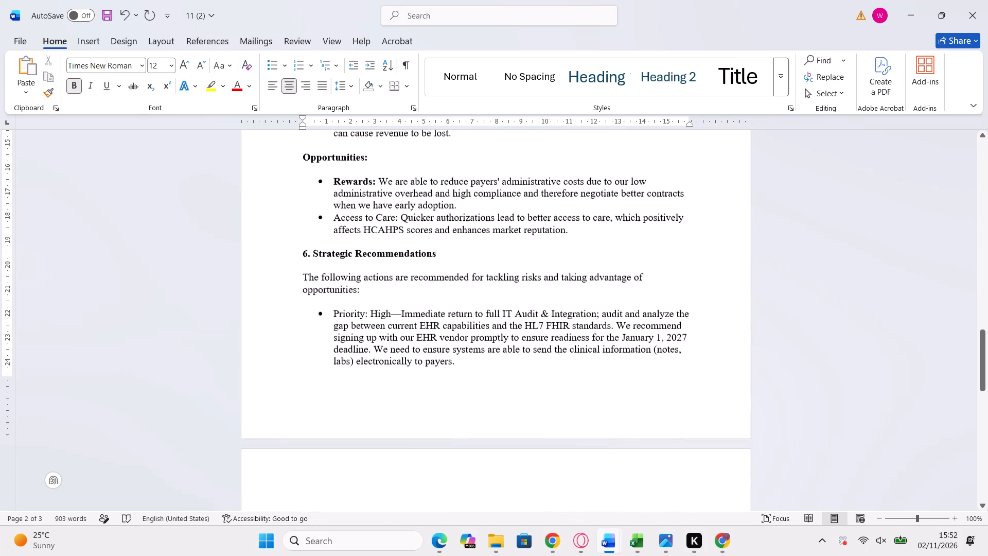
{"action": "left_click", "coordinate": [299, 250]}
{"action": "key", "text": "ctrl+e"}
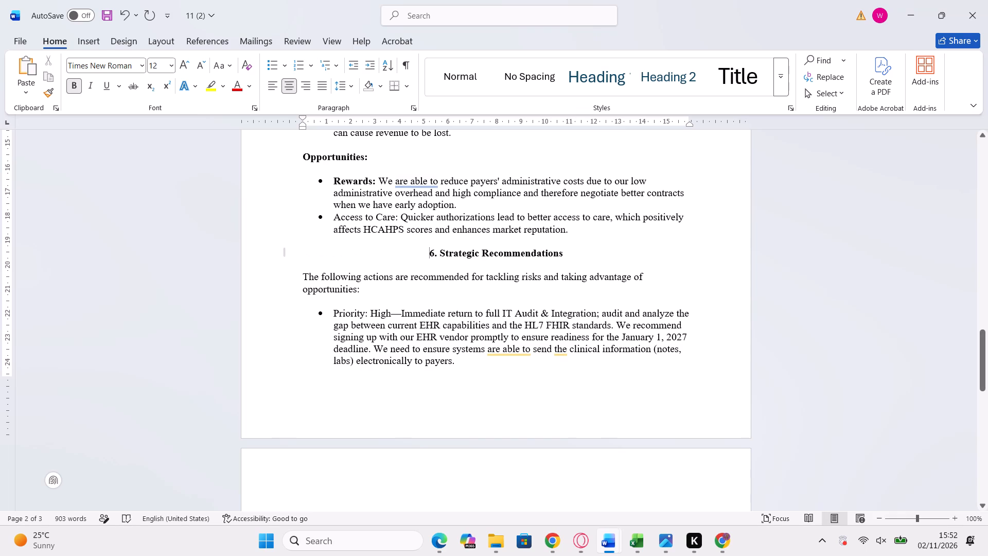
In the first Strategic Recommendations bullet, make "Priority:" bold and replace the dash after "High" with a space.
{"action": "left_click_drag", "start_coordinate": [372, 312], "coordinate": [339, 311]}
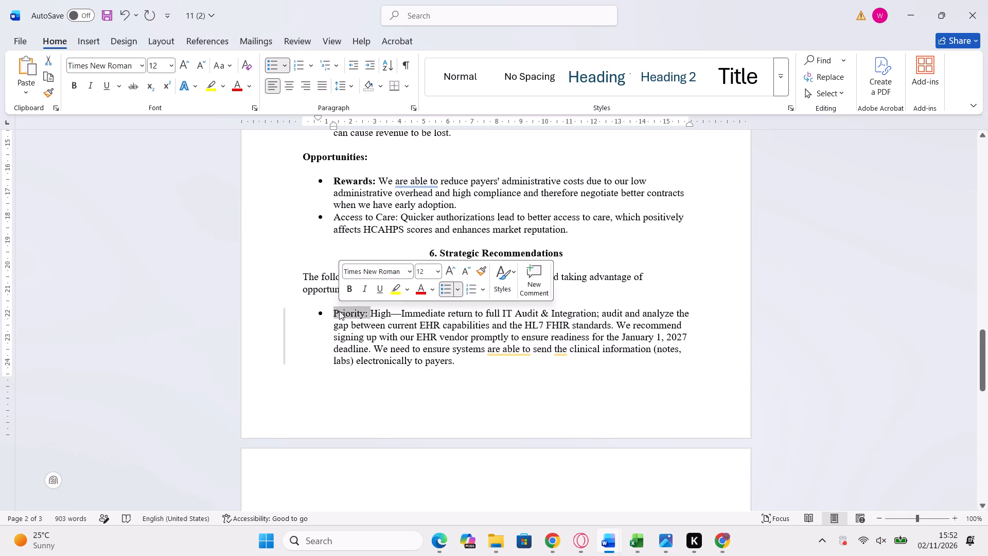
{"action": "key", "text": "ctrl+b"}
{"action": "left_click", "coordinate": [403, 310]}
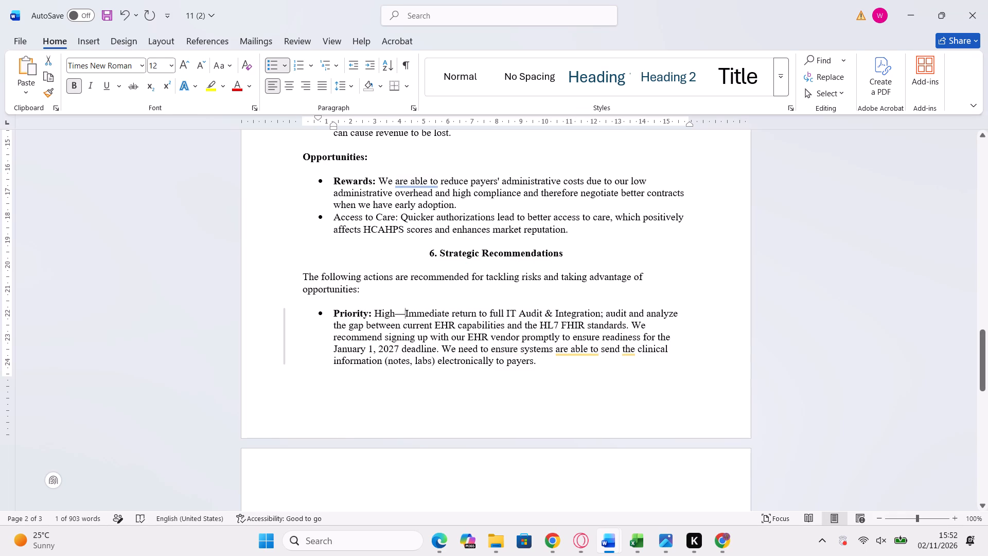
{"action": "key", "text": "BackSpace"}
{"action": "key", "text": "space"}
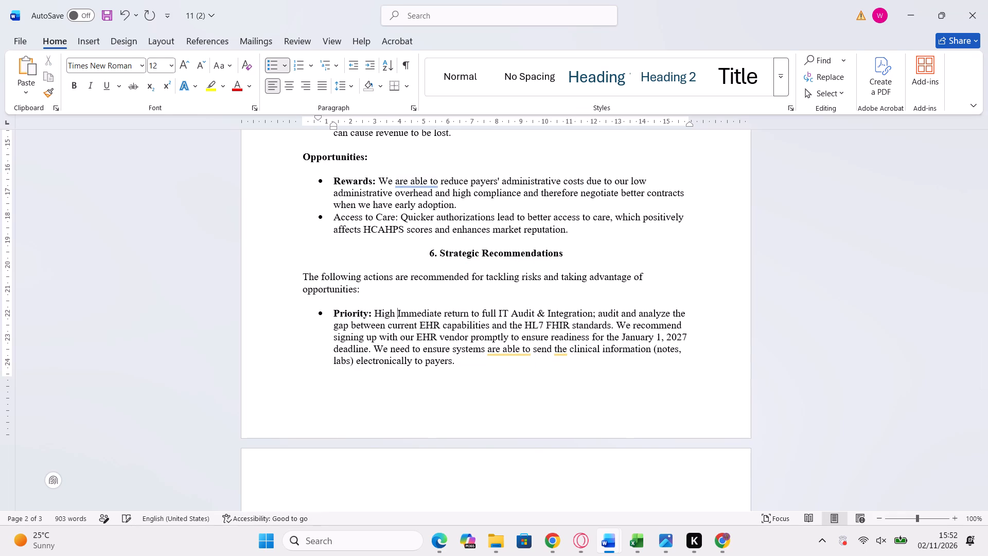
Make the "Workforce Reallocation (Priority: Medium):" and "Payer Compliance Monitoring Dashboard (Priority: High):" bullet labels bold.
{"action": "scroll", "coordinate": [403, 311], "scroll_direction": "down", "scroll_amount": 2}
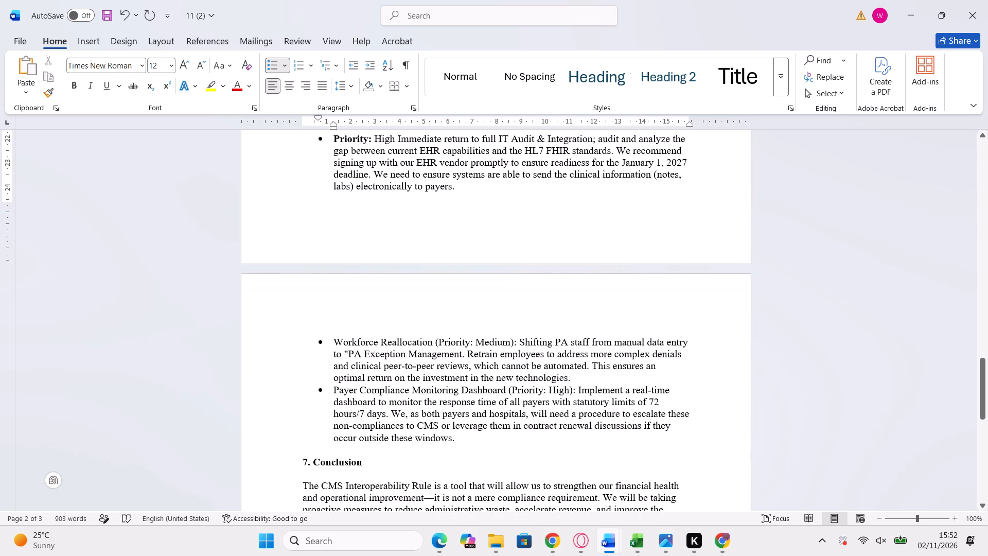
{"action": "left_click_drag", "start_coordinate": [517, 340], "coordinate": [474, 339]}
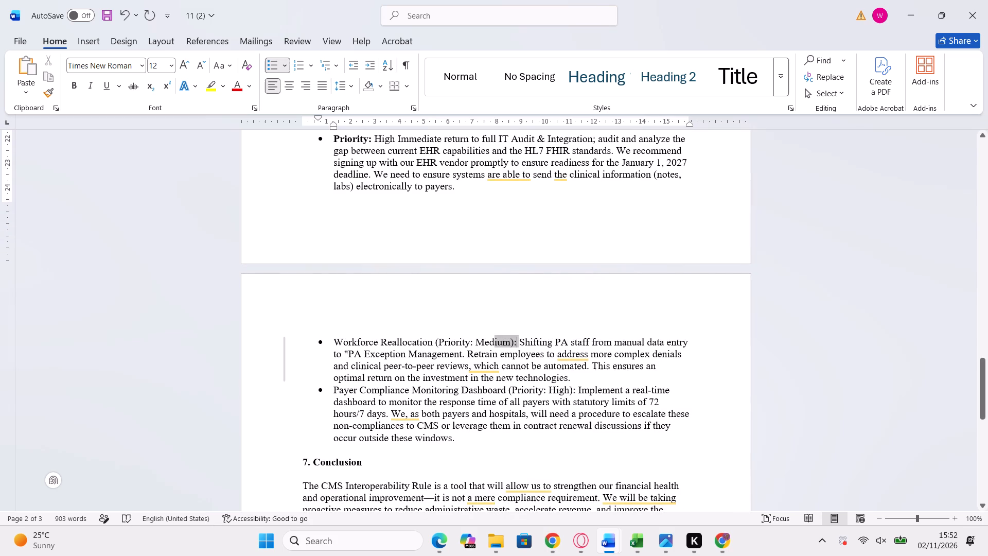
{"action": "left_click_drag", "start_coordinate": [474, 339], "coordinate": [334, 333]}
{"action": "key", "text": "ctrl+b"}
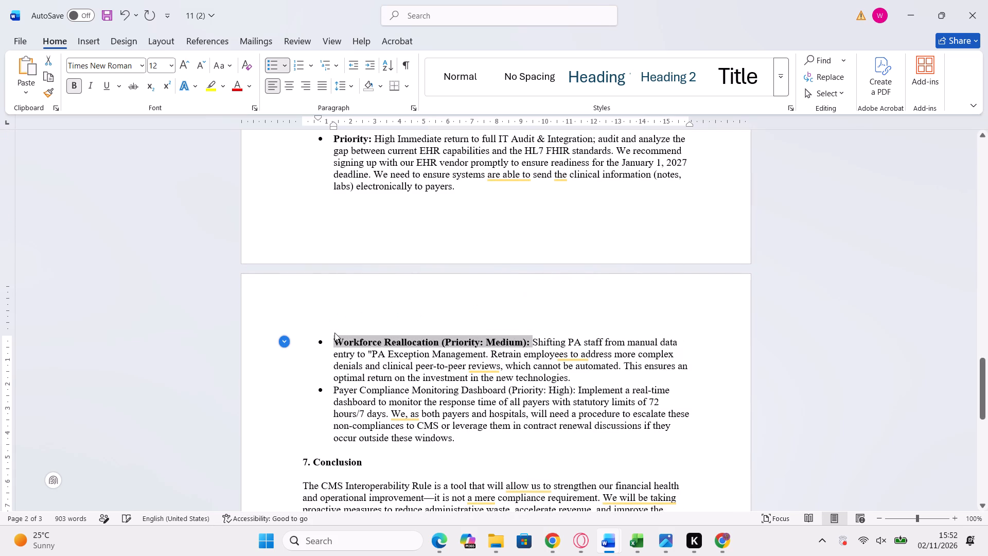
{"action": "left_click_drag", "start_coordinate": [576, 389], "coordinate": [571, 389]}
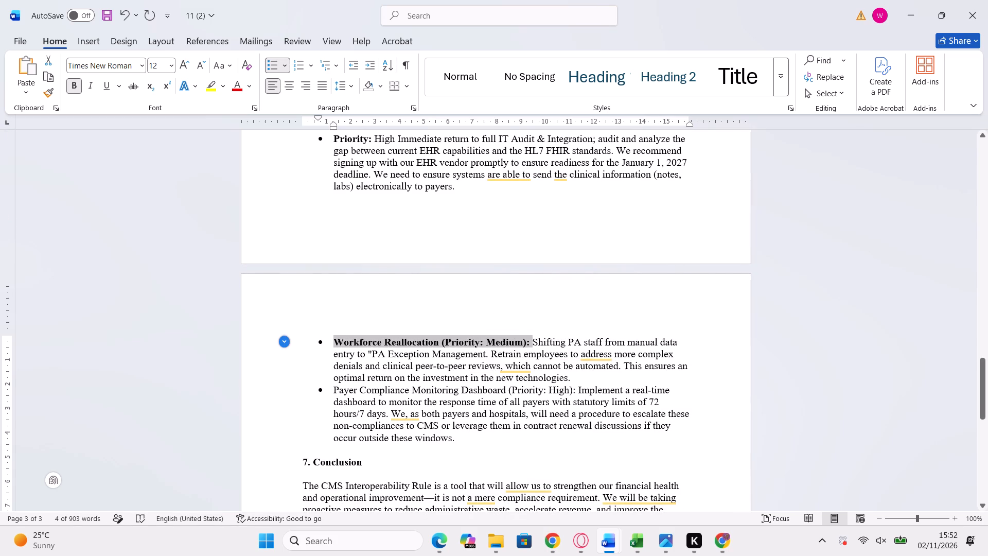
{"action": "left_click_drag", "start_coordinate": [571, 389], "coordinate": [340, 387]}
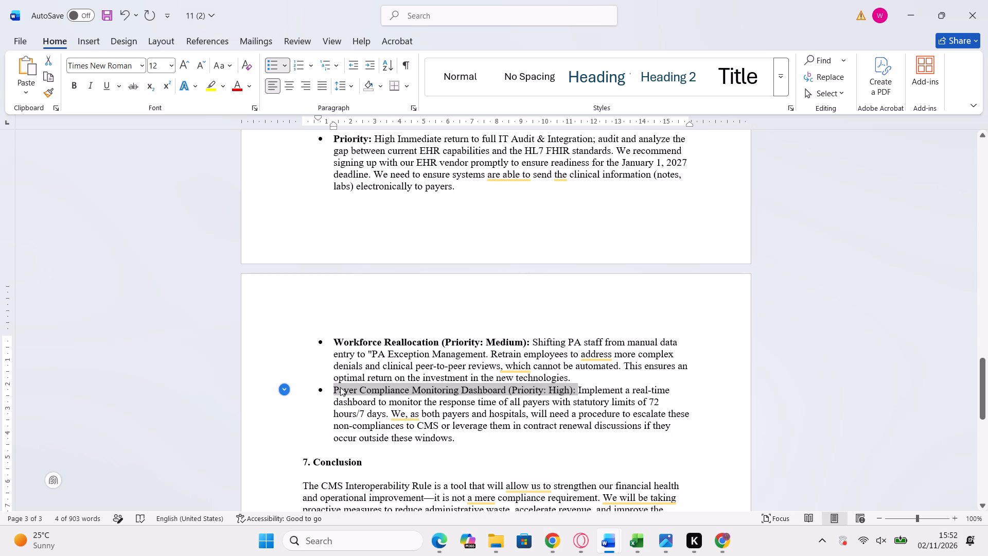
{"action": "key", "text": "ctrl+b"}
Centre the "7. Conclusion" and "8. References" headings.
{"action": "scroll", "coordinate": [340, 387], "scroll_direction": "down", "scroll_amount": 2}
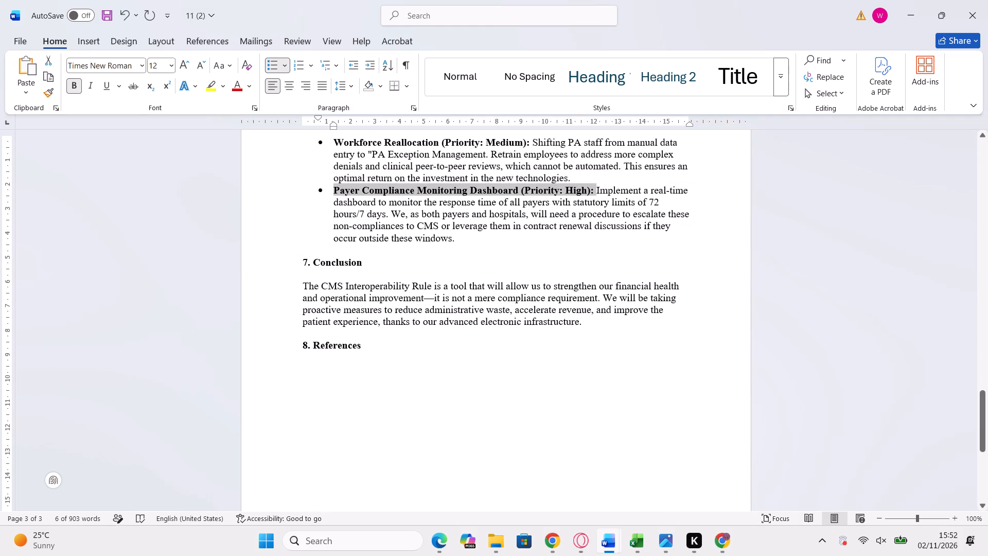
{"action": "left_click", "coordinate": [298, 262]}
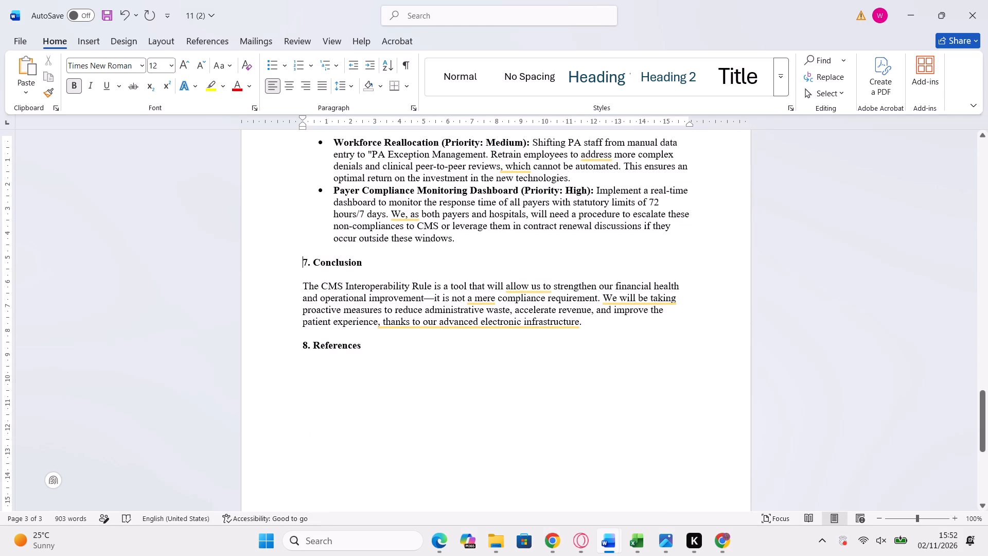
{"action": "key", "text": "ctrl+e"}
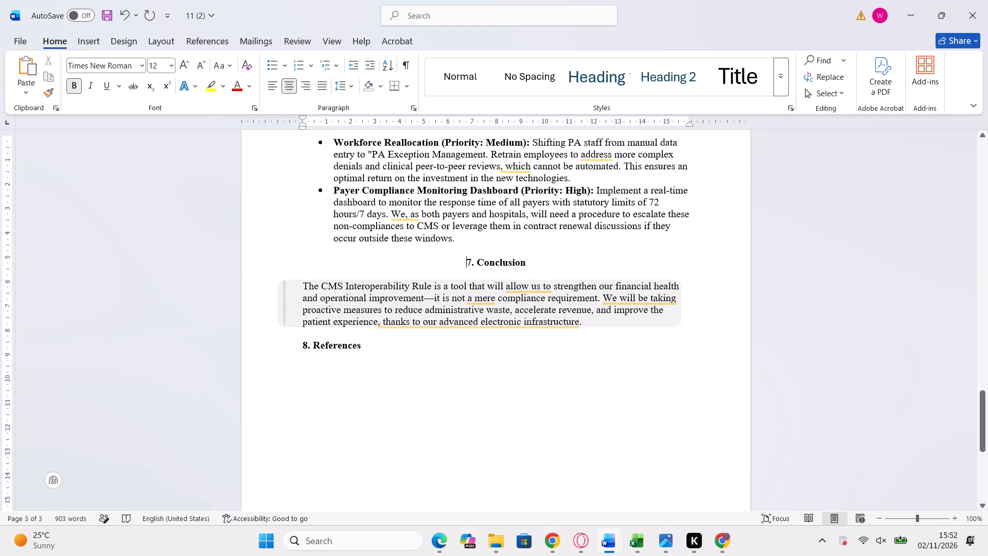
{"action": "left_click", "coordinate": [303, 350]}
{"action": "key", "text": "ctrl+e"}
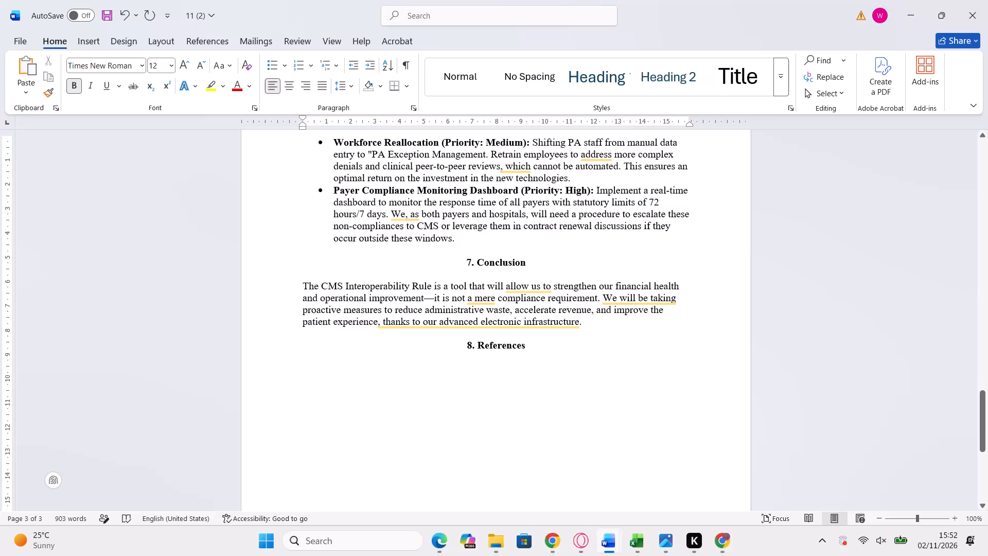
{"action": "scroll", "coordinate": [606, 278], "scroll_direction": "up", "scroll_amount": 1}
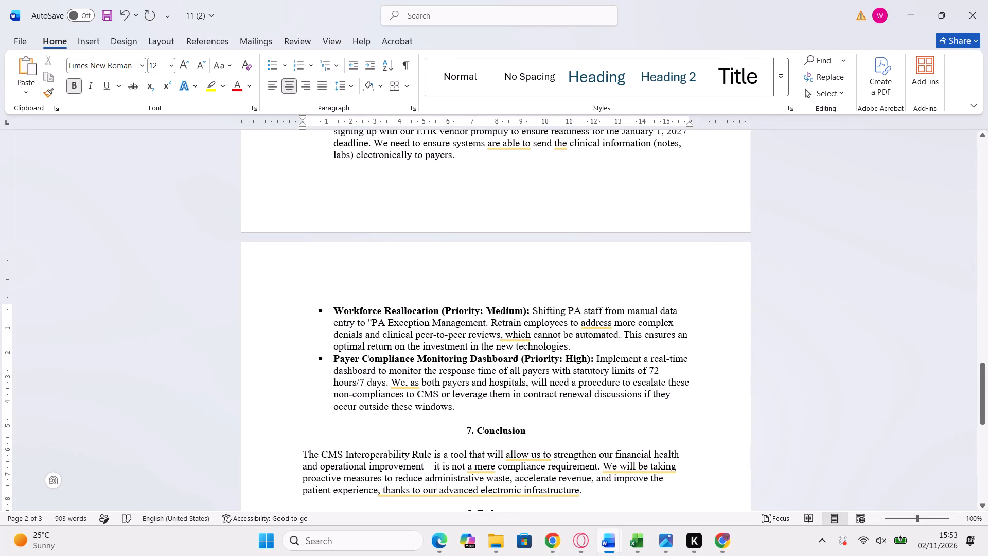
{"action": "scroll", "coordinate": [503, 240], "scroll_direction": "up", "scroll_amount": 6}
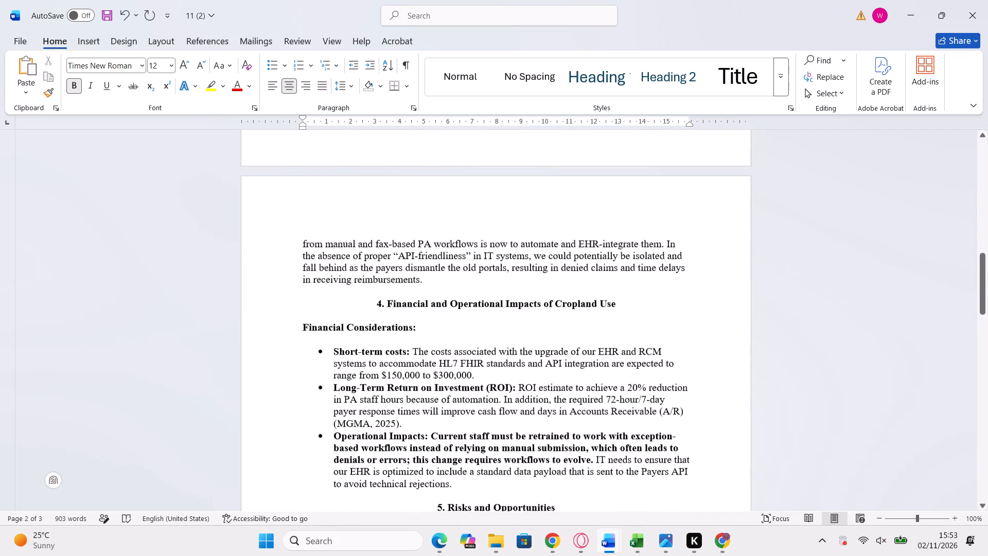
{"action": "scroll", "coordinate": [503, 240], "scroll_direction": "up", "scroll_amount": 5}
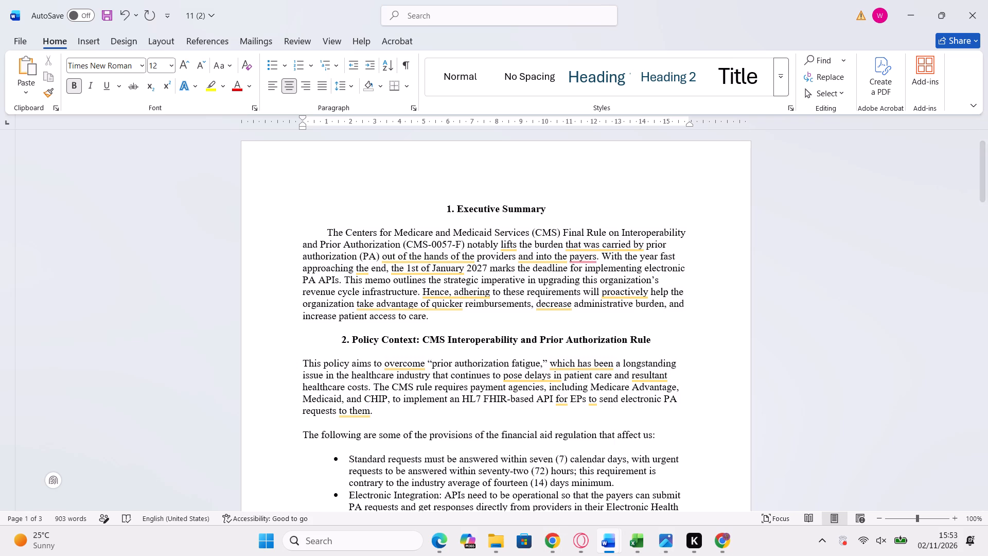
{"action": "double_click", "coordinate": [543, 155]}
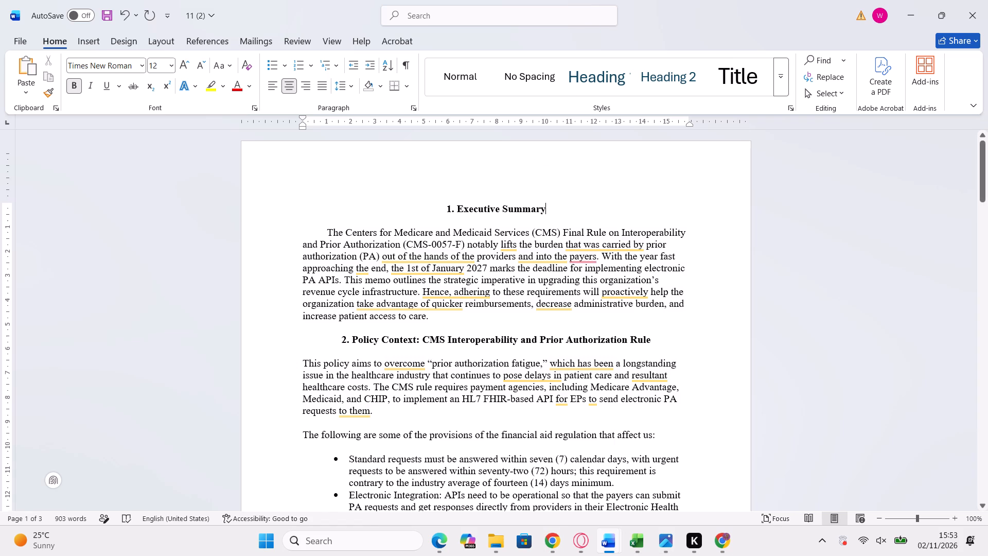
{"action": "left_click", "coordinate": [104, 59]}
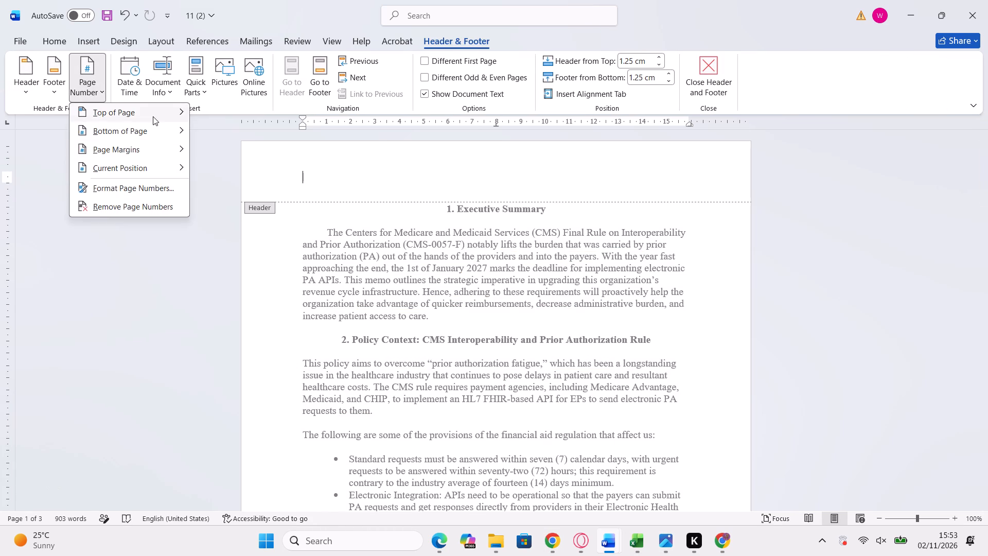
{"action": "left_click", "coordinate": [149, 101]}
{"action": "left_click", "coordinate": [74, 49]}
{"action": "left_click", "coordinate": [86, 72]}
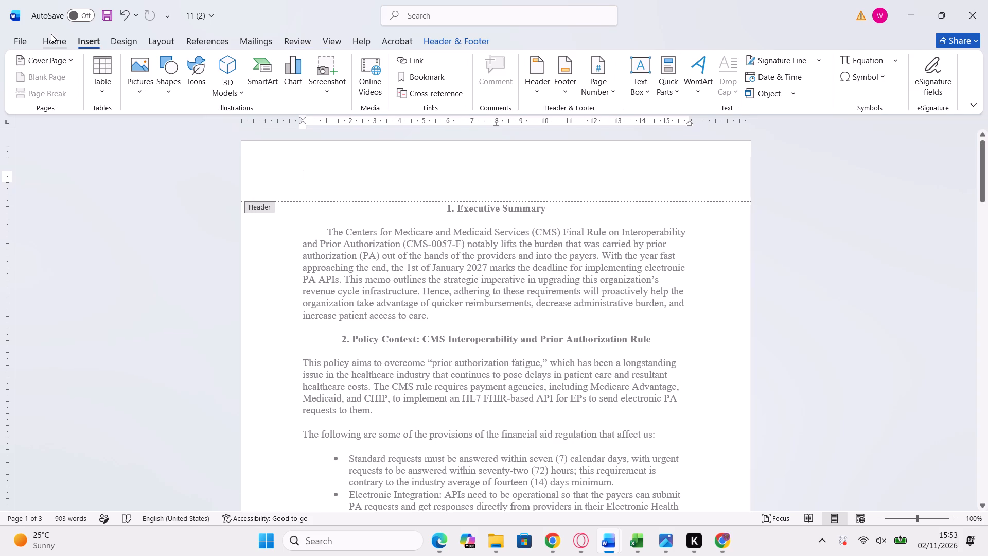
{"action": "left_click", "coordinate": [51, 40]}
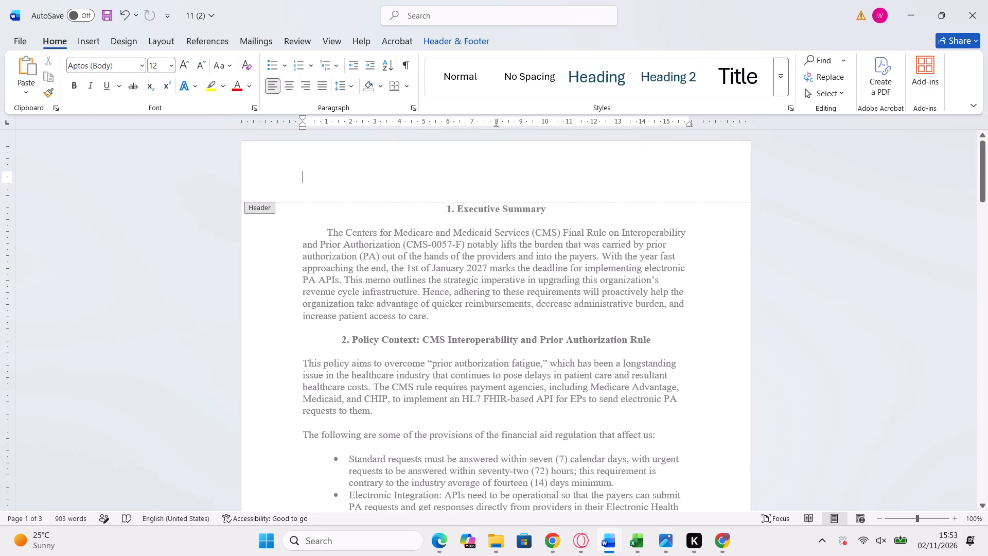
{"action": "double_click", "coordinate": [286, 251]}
Insert a right-aligned plain page number in the page header and return to the body text.
{"action": "double_click", "coordinate": [296, 169]}
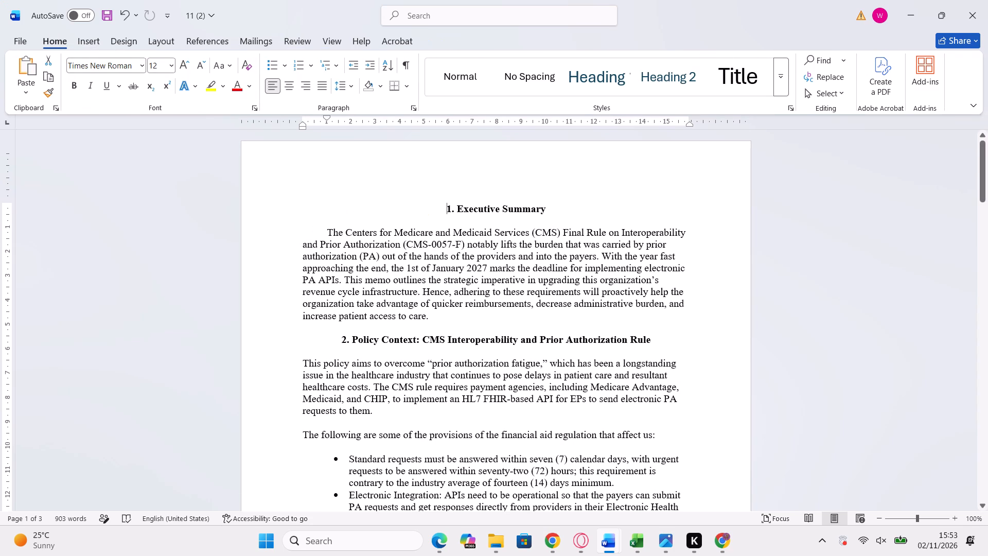
{"action": "left_click", "coordinate": [97, 82]}
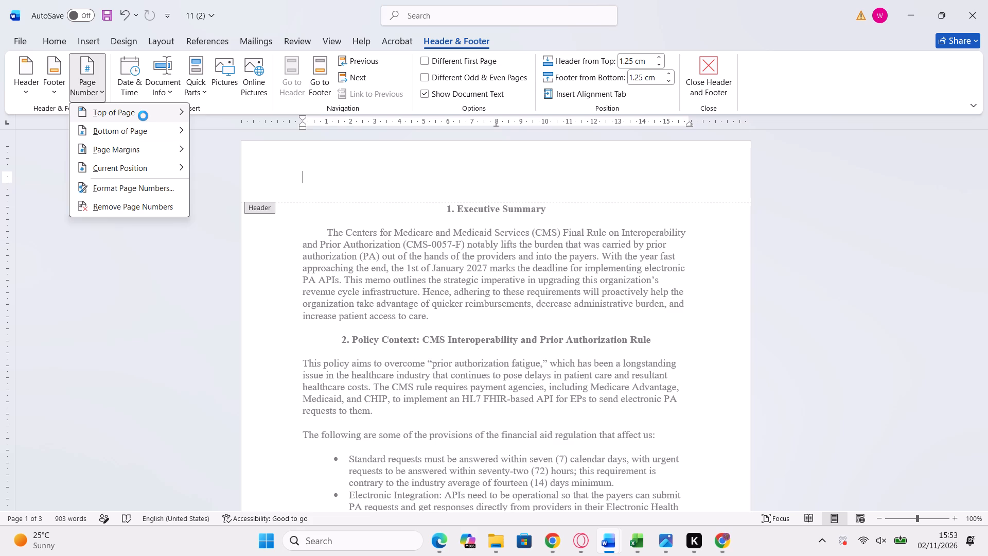
{"action": "left_click", "coordinate": [293, 322]}
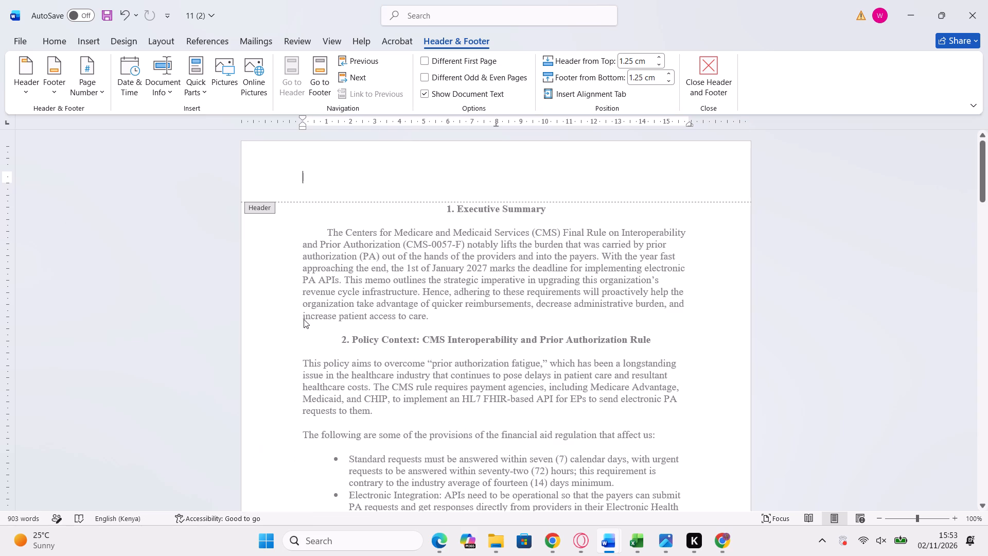
{"action": "double_click", "coordinate": [702, 254]}
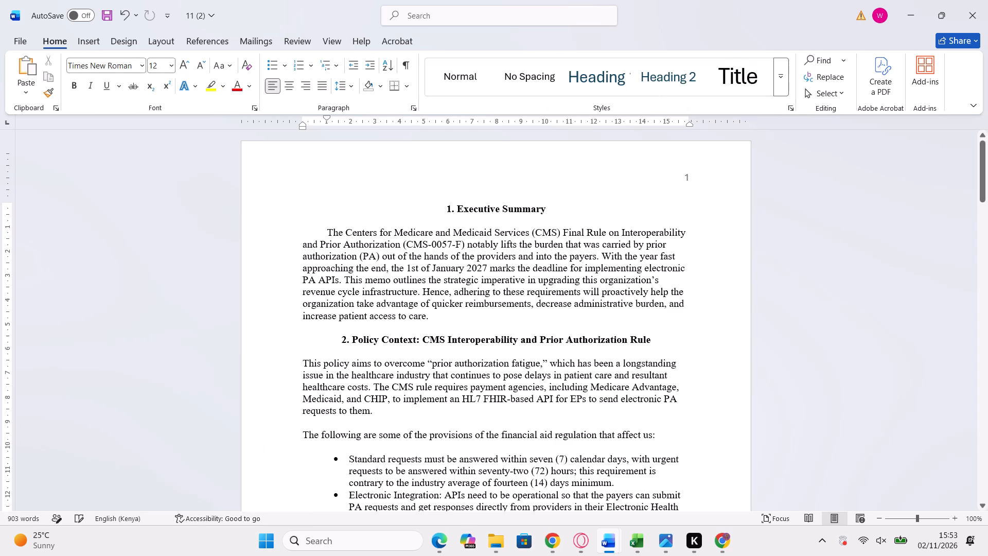
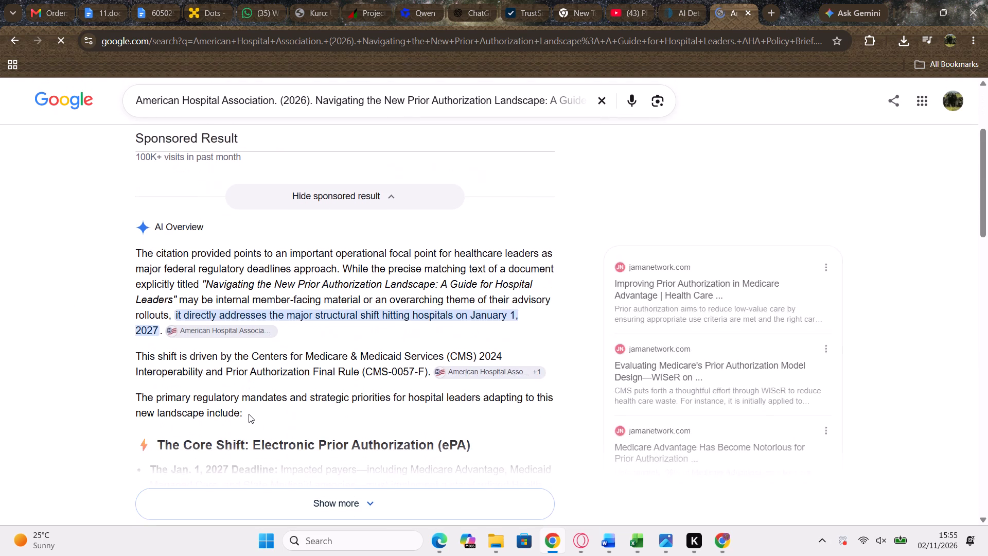
{"action": "scroll", "coordinate": [249, 414], "scroll_direction": "down", "scroll_amount": 6}
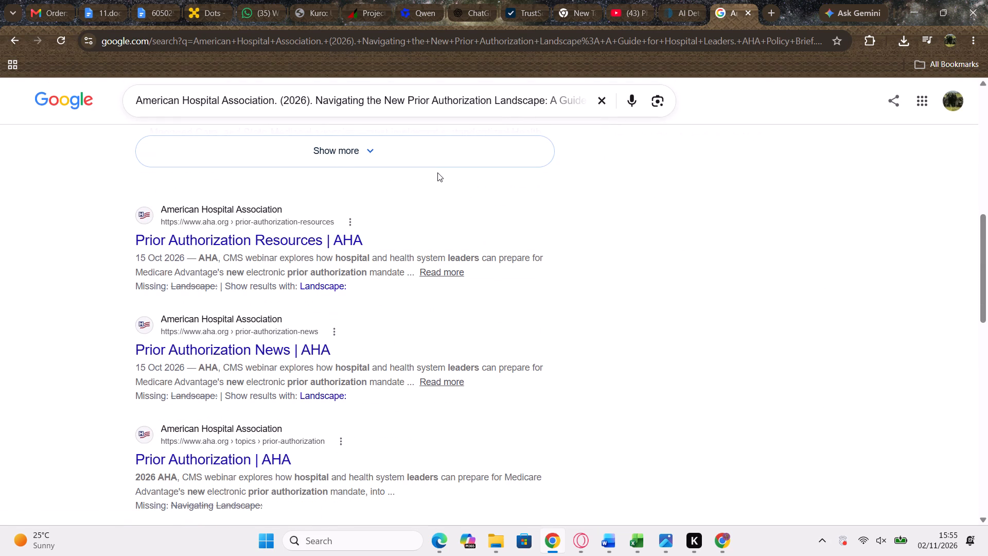
{"action": "scroll", "coordinate": [435, 208], "scroll_direction": "up", "scroll_amount": 1}
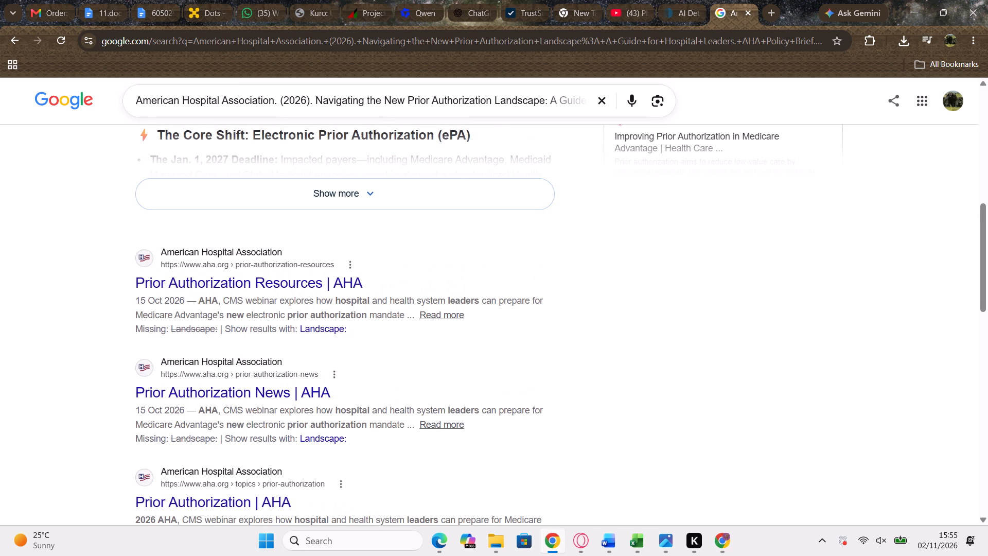
{"action": "scroll", "coordinate": [437, 111], "scroll_direction": "left", "scroll_amount": 2}
{"action": "scroll", "coordinate": [423, 222], "scroll_direction": "down", "scroll_amount": 1}
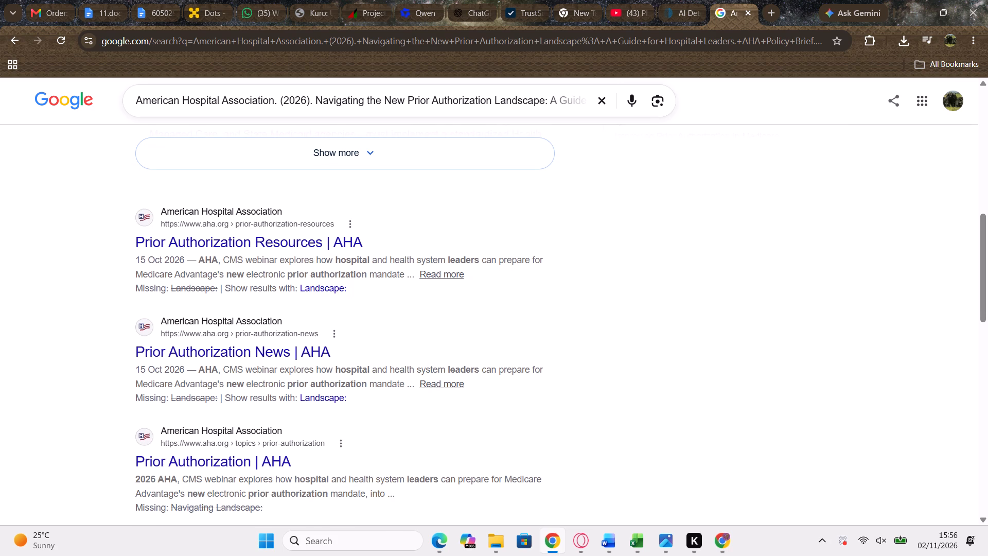
Remove the author and year from the query and search again from "Navigating the New Prior Authorization Landscape" onward.
{"action": "left_click_drag", "start_coordinate": [314, 99], "coordinate": [0, 60]}
{"action": "key", "text": "BackSpace"}
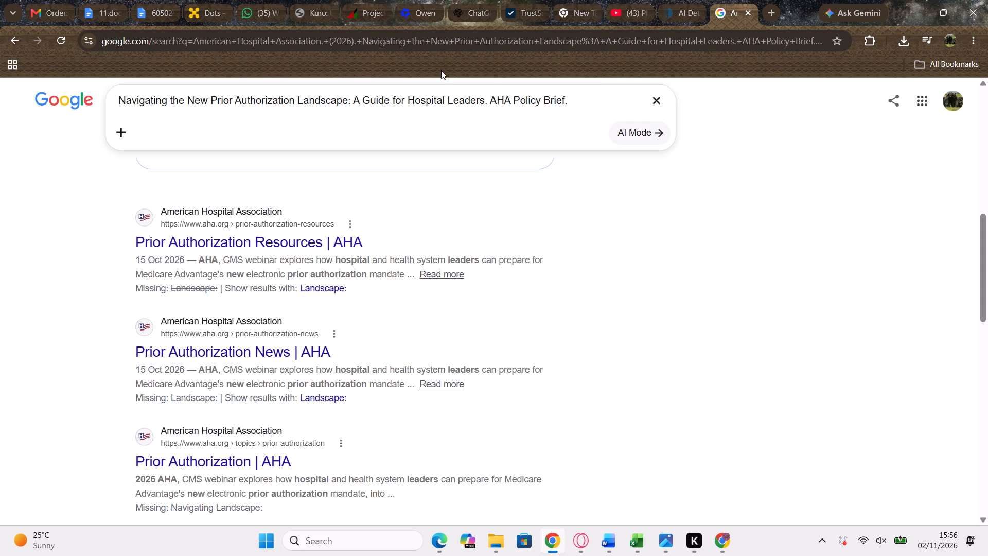
{"action": "key", "text": "Return"}
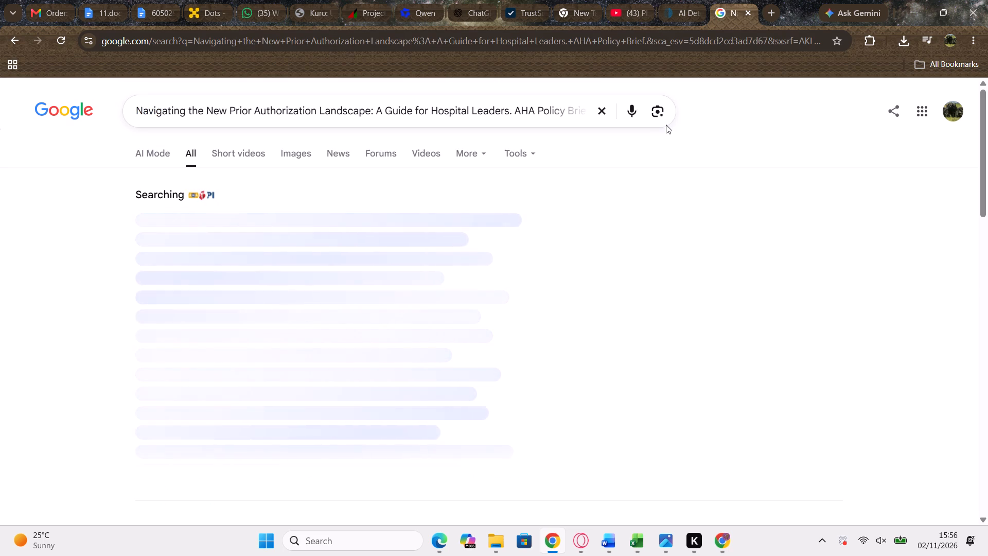
{"action": "scroll", "coordinate": [416, 272], "scroll_direction": "down", "scroll_amount": 1}
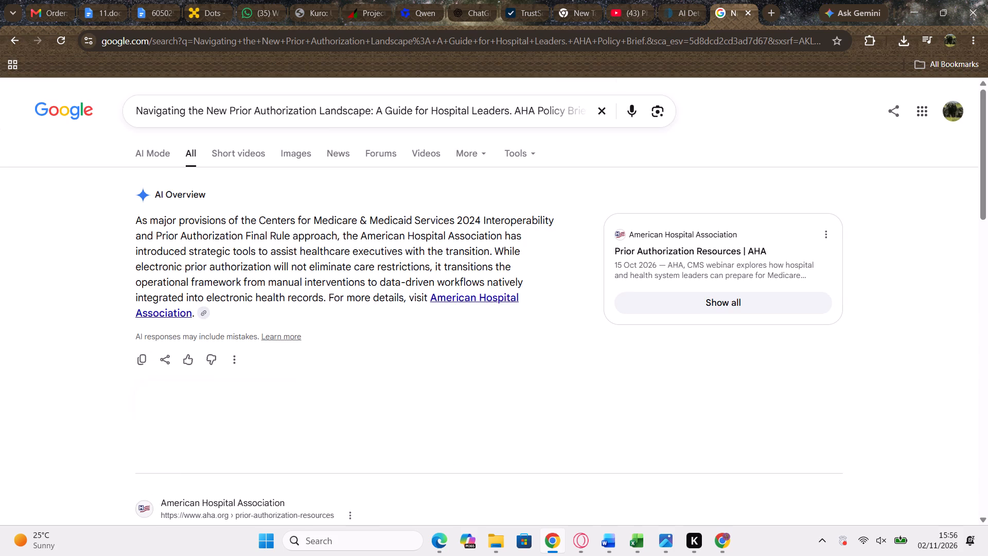
{"action": "scroll", "coordinate": [416, 272], "scroll_direction": "down", "scroll_amount": 4}
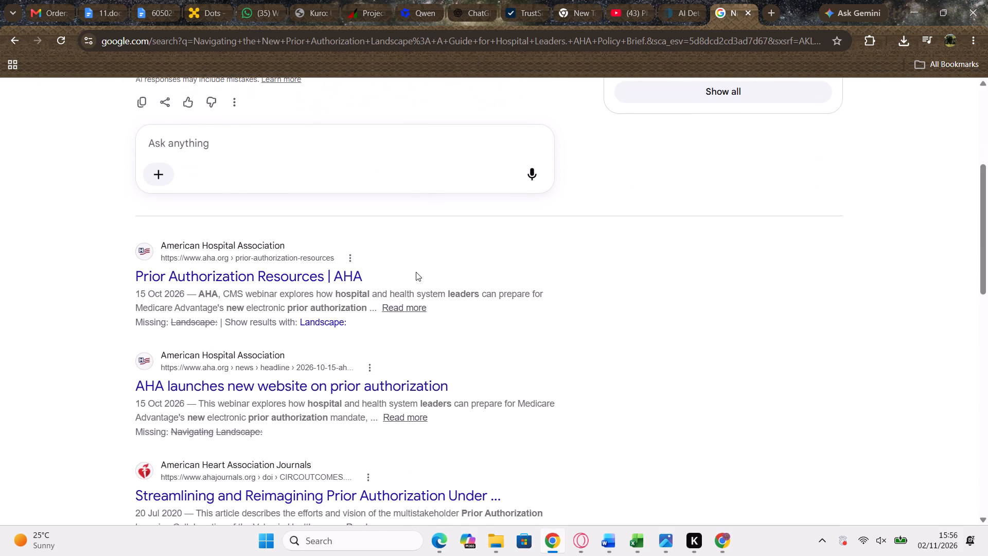
{"action": "scroll", "coordinate": [416, 272], "scroll_direction": "up", "scroll_amount": 5}
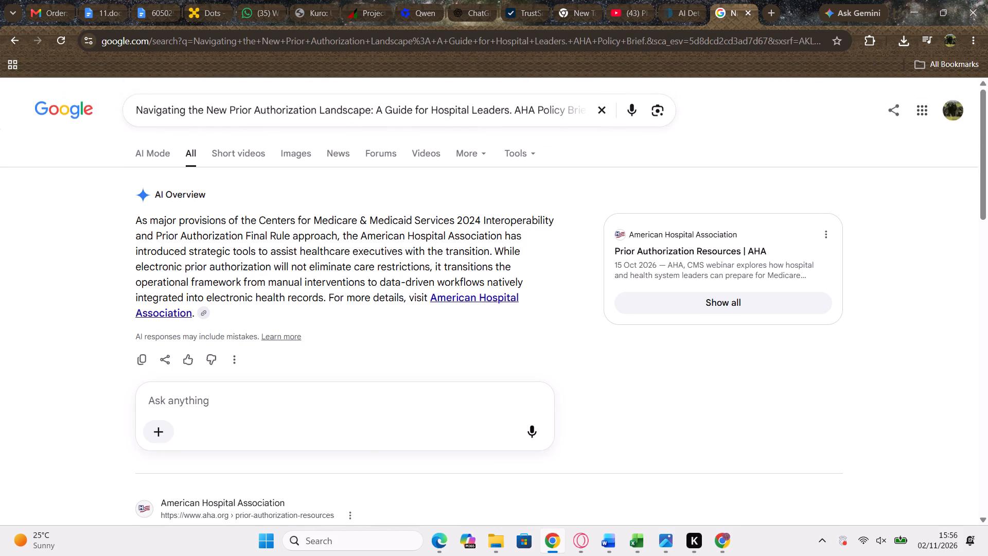
{"action": "scroll", "coordinate": [416, 272], "scroll_direction": "down", "scroll_amount": 2}
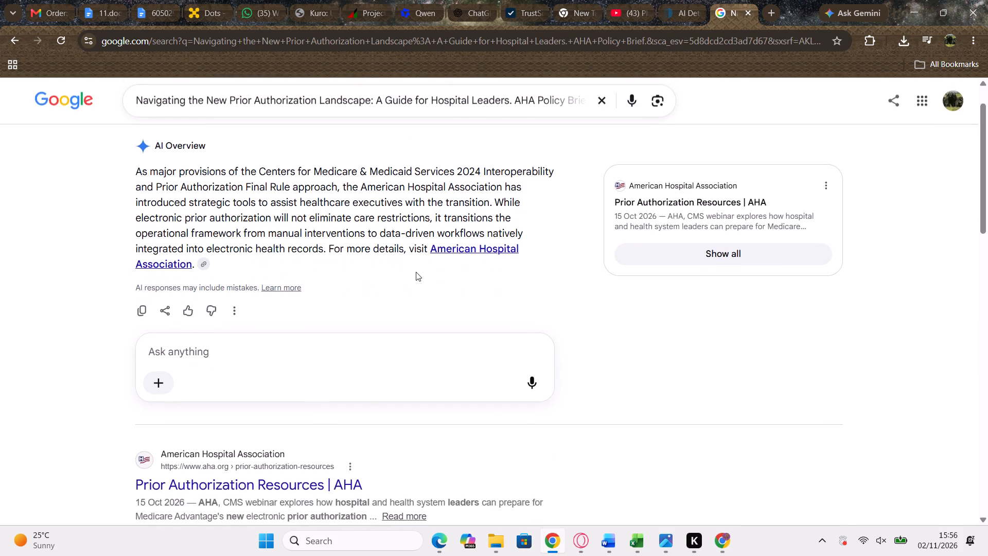
{"action": "scroll", "coordinate": [416, 272], "scroll_direction": "down", "scroll_amount": 4}
{"action": "scroll", "coordinate": [220, 228], "scroll_direction": "up", "scroll_amount": 2}
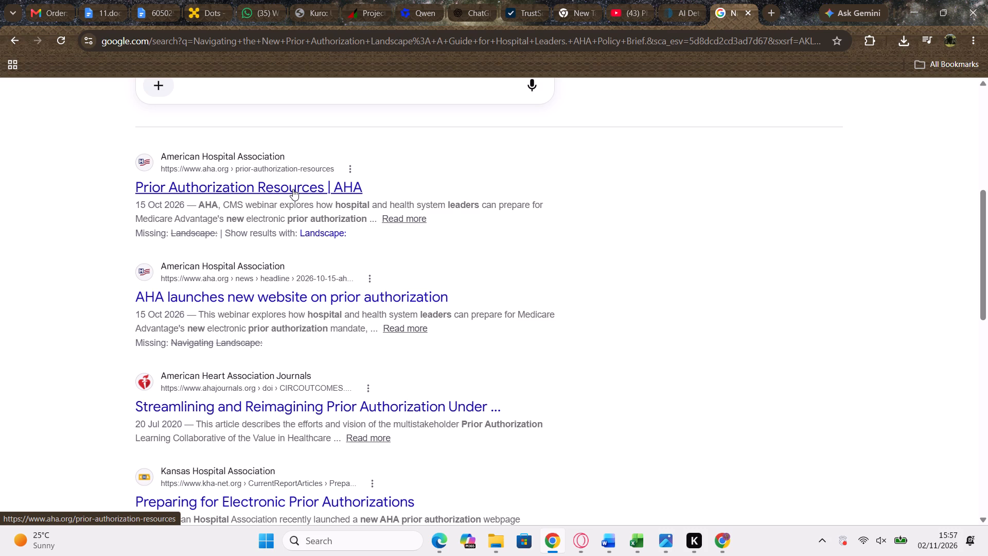
{"action": "scroll", "coordinate": [398, 324], "scroll_direction": "down", "scroll_amount": 4}
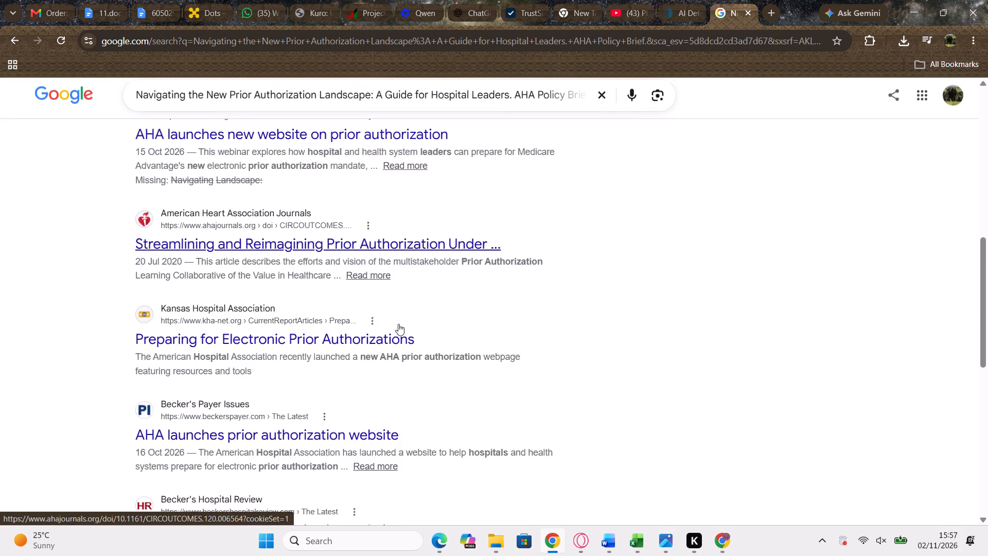
{"action": "scroll", "coordinate": [398, 324], "scroll_direction": "down", "scroll_amount": 2}
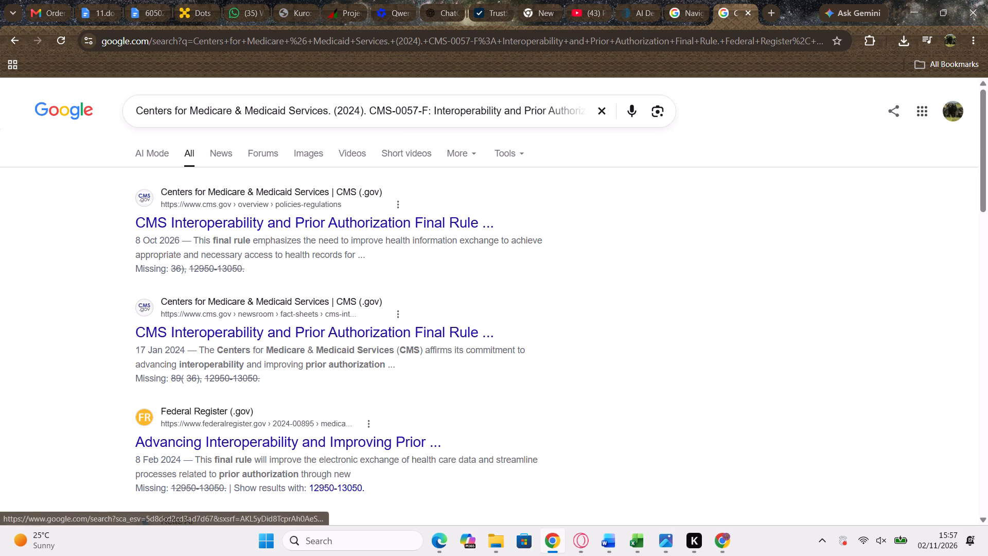
Remove the author and year from the query and search again from "CMS-0057-F: Interoperability and Prior Authorization Final Rule" onward.
{"action": "left_click_drag", "start_coordinate": [371, 110], "coordinate": [10, 115]}
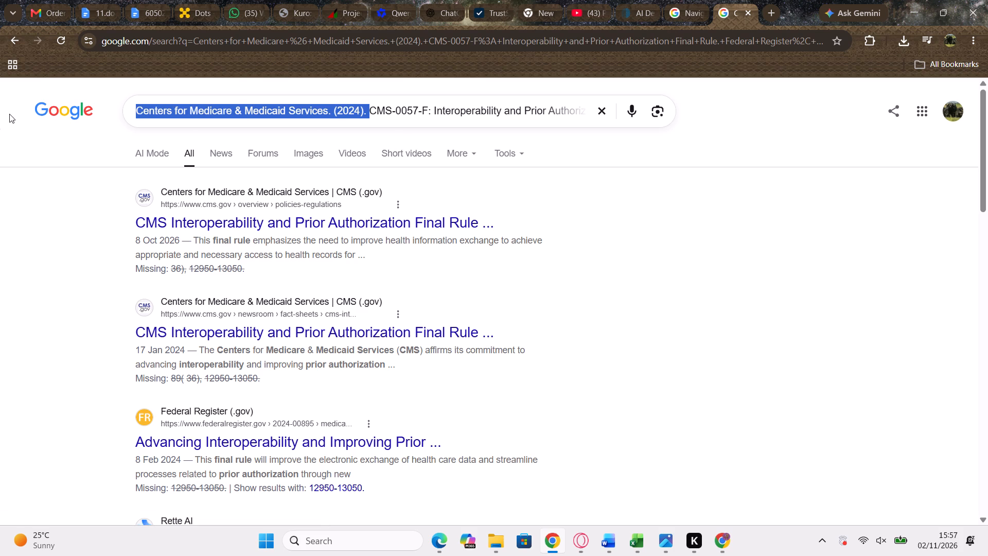
{"action": "key", "text": "BackSpace"}
{"action": "key", "text": "Return"}
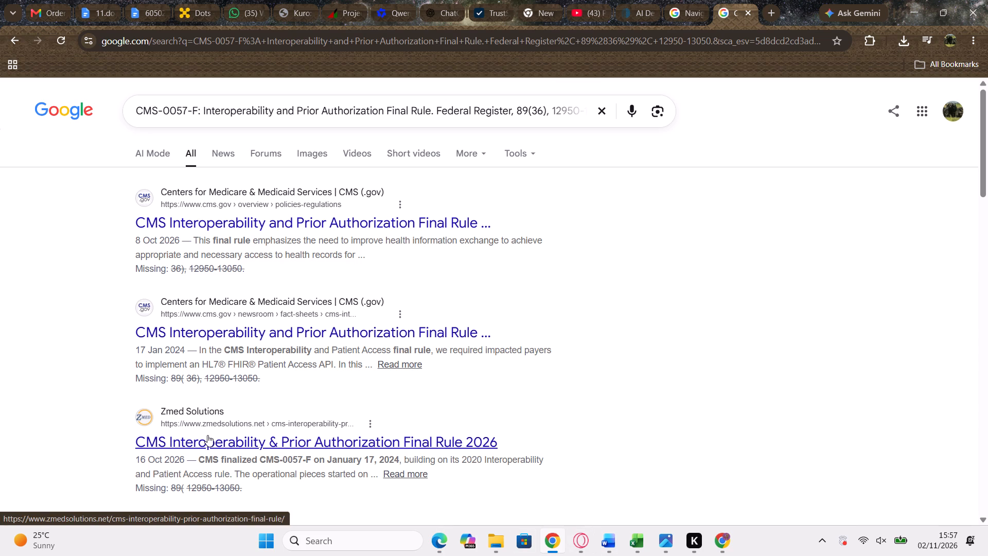
Open the CMS.gov fact sheet on the Interoperability and Prior Authorization Final Rule CMS-0057-F from the results and skim its content.
{"action": "right_click", "coordinate": [327, 442]}
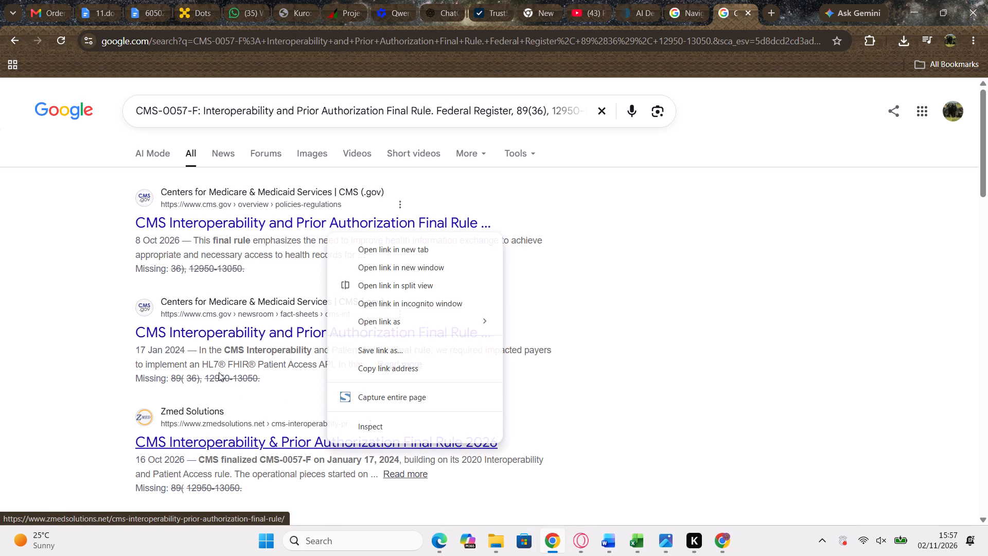
{"action": "right_click", "coordinate": [203, 329]}
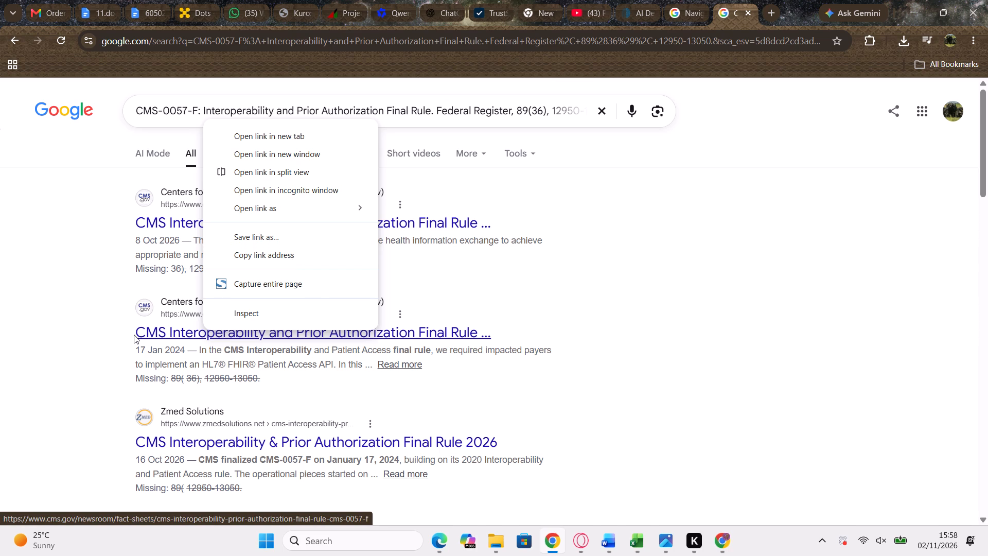
{"action": "left_click", "coordinate": [181, 336]}
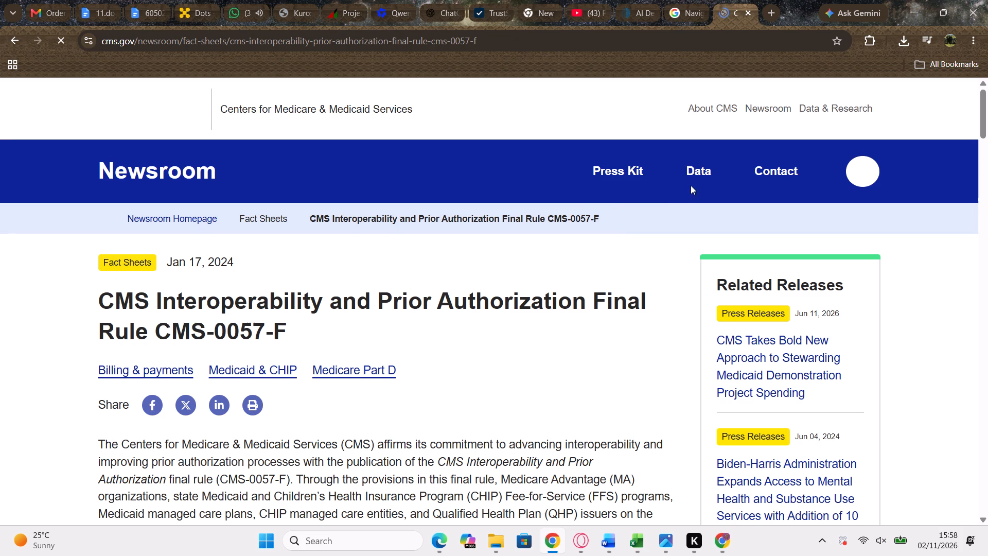
{"action": "scroll", "coordinate": [272, 399], "scroll_direction": "down", "scroll_amount": 12}
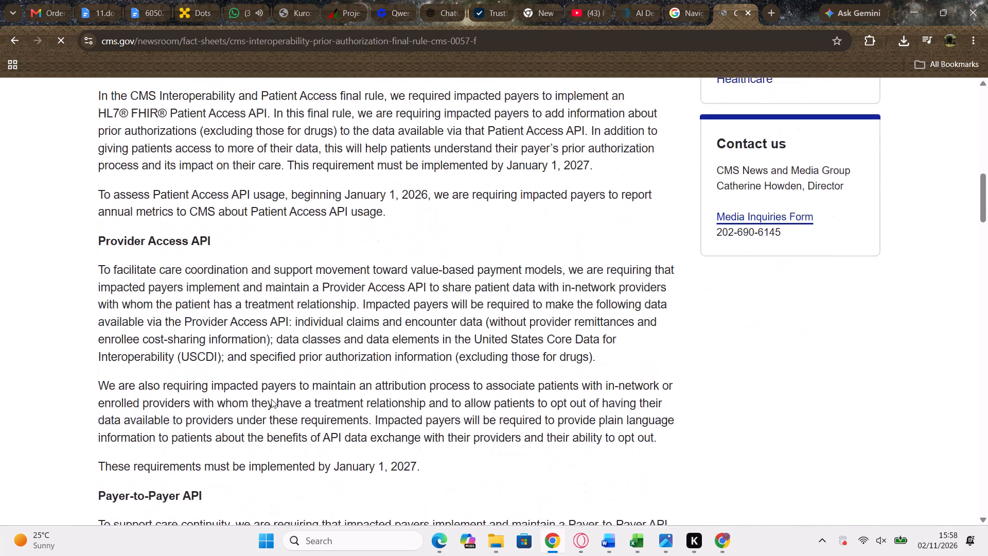
{"action": "scroll", "coordinate": [271, 399], "scroll_direction": "down", "scroll_amount": 15}
{"action": "scroll", "coordinate": [271, 399], "scroll_direction": "down", "scroll_amount": 8}
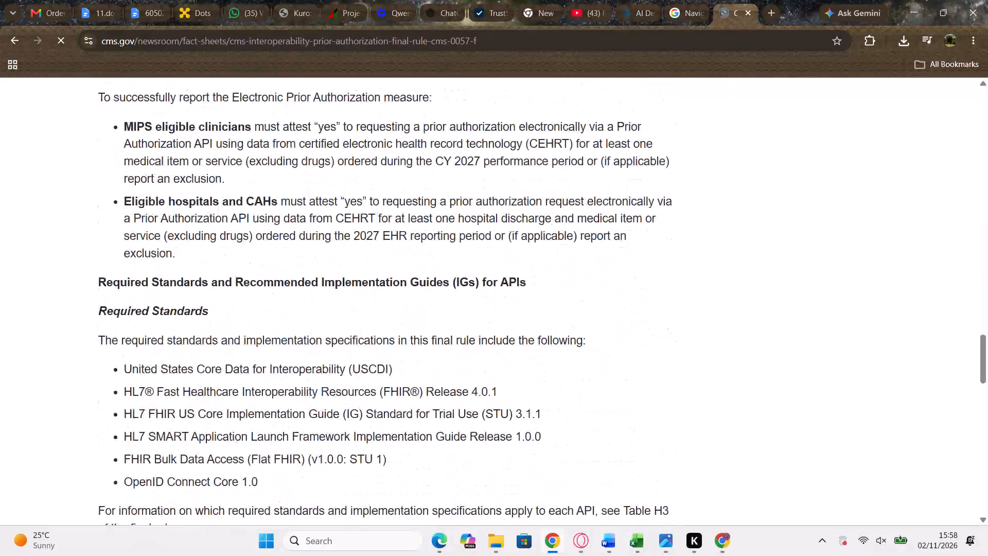
{"action": "scroll", "coordinate": [271, 399], "scroll_direction": "up", "scroll_amount": 20}
{"action": "scroll", "coordinate": [271, 399], "scroll_direction": "up", "scroll_amount": 20}
{"action": "scroll", "coordinate": [271, 399], "scroll_direction": "up", "scroll_amount": 7}
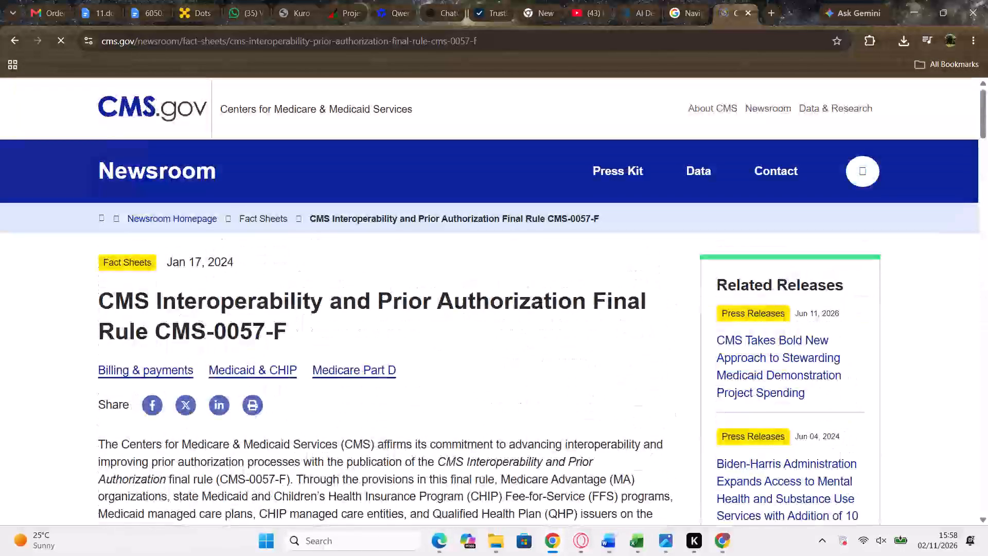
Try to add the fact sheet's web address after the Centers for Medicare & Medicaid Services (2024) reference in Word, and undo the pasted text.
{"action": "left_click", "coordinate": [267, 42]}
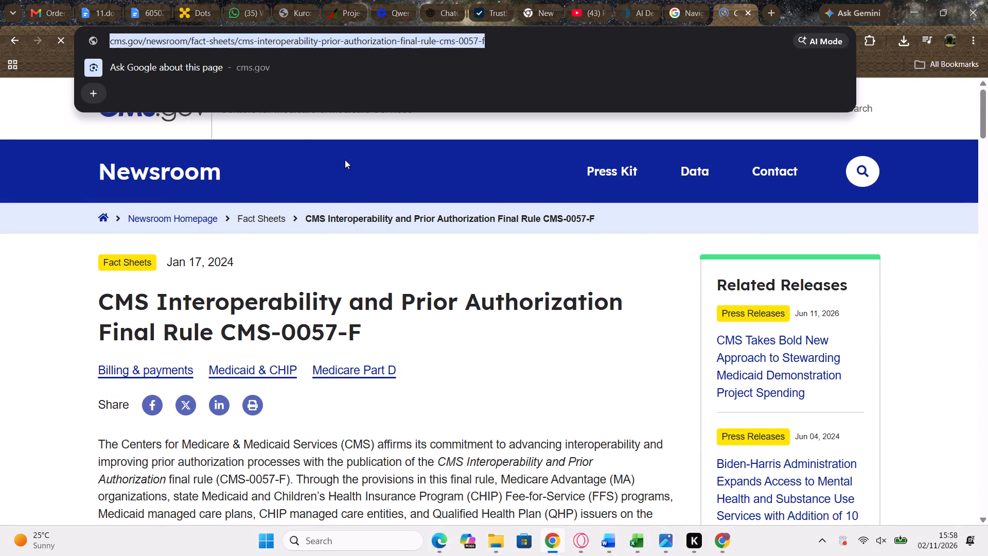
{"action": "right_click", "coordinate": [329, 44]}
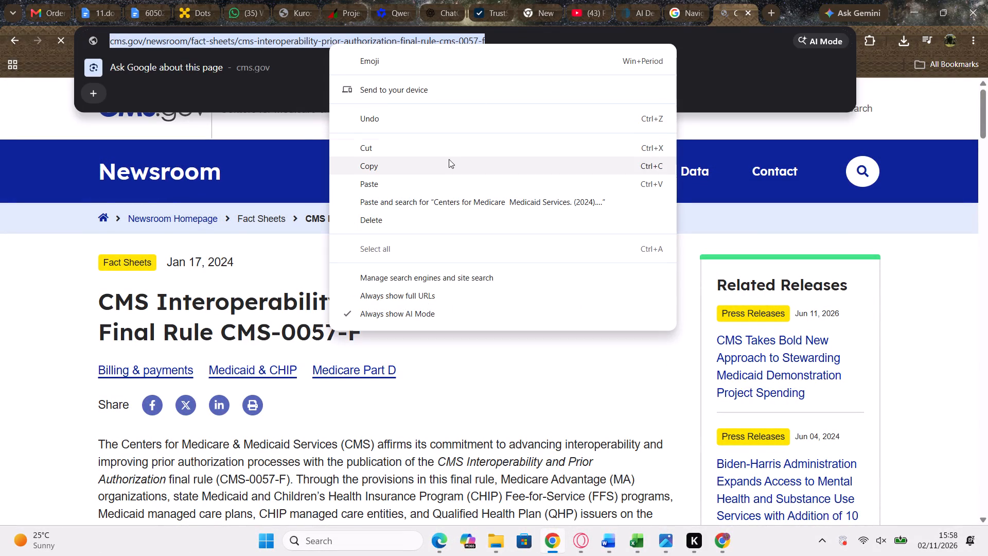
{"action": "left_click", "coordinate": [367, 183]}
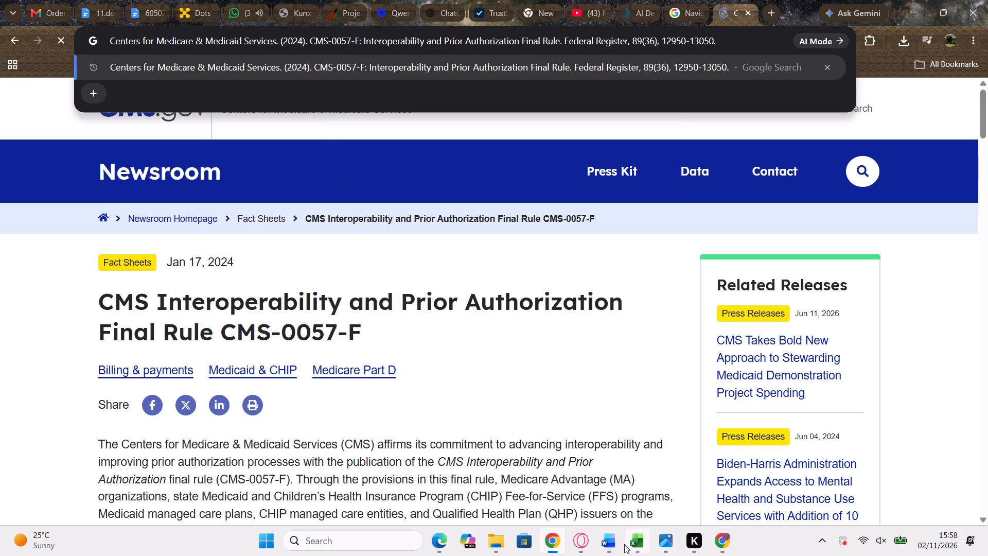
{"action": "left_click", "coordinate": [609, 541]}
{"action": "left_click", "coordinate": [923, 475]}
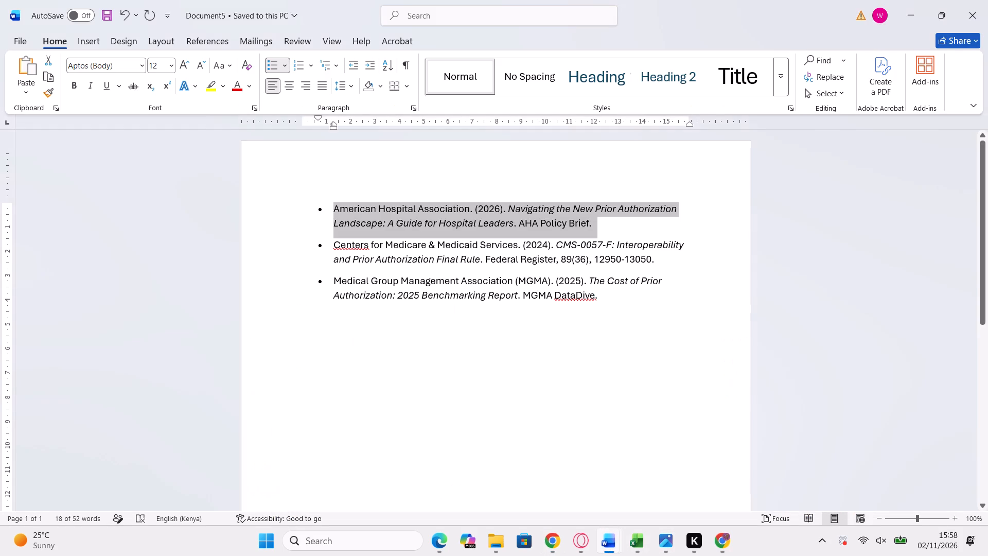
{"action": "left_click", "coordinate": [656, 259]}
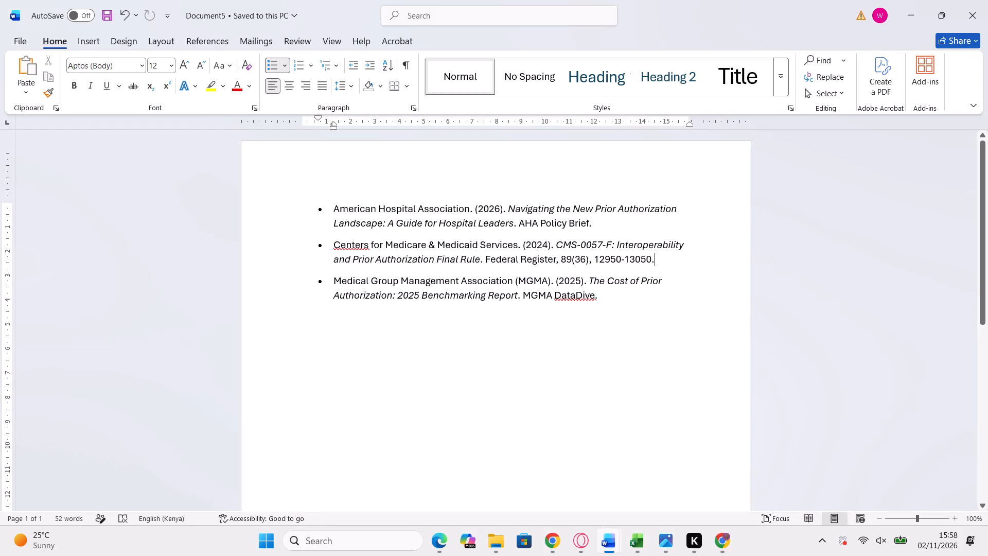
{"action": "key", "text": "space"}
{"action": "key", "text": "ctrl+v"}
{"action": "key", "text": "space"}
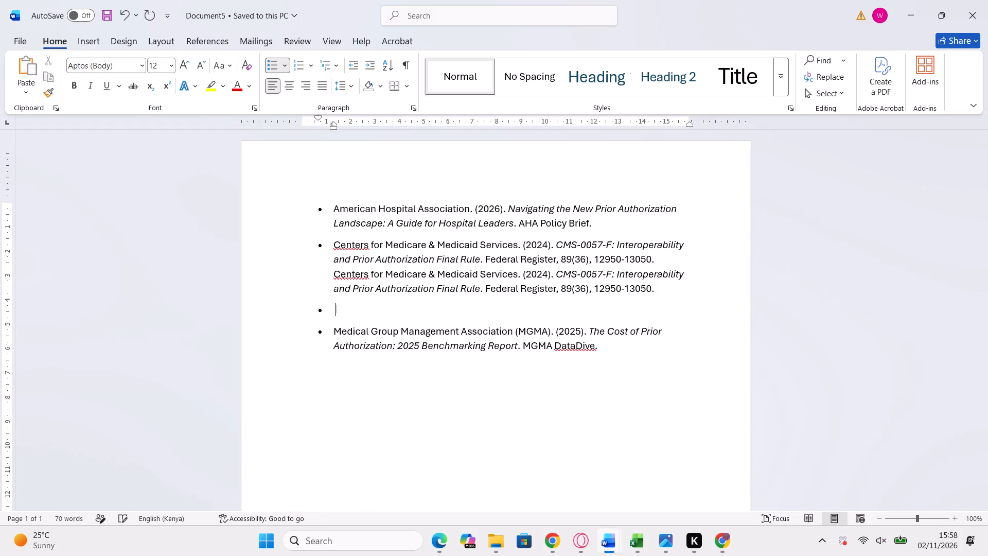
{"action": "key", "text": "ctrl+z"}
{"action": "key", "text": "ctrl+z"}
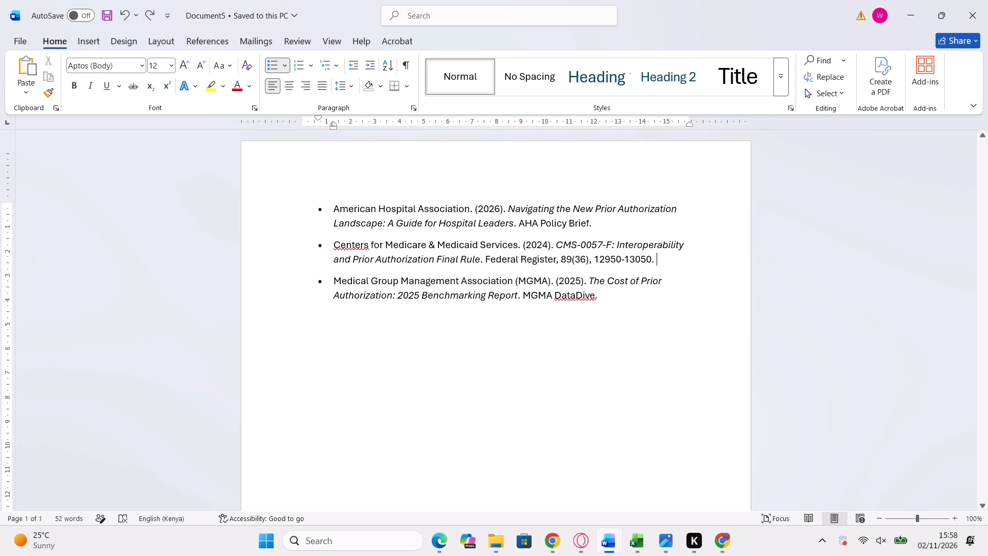
Restore and copy the CMS fact sheet's web address in Chrome, and append it as a link to the Centers for Medicare & Medicaid Services reference in Word.
{"action": "left_click", "coordinate": [557, 545]}
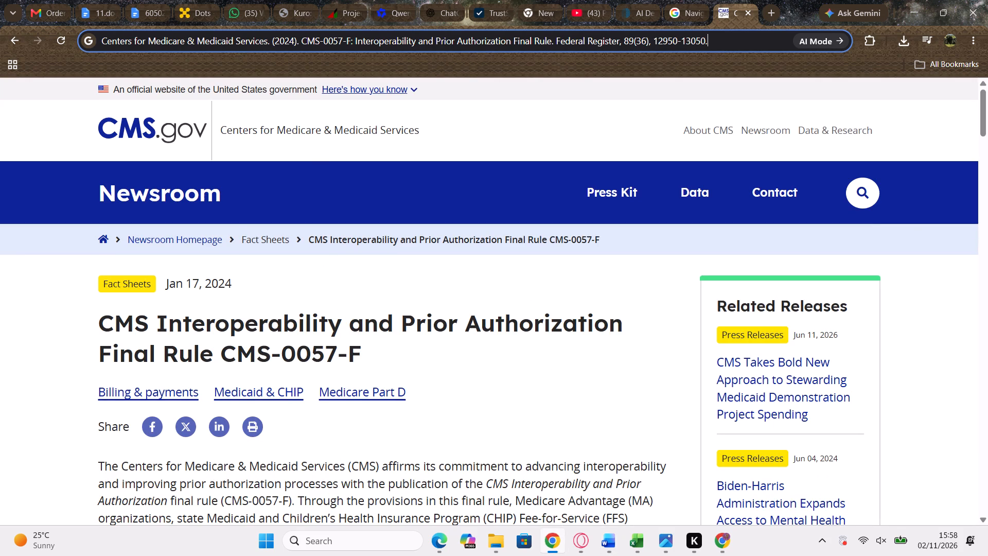
{"action": "key", "text": "ctrl+z"}
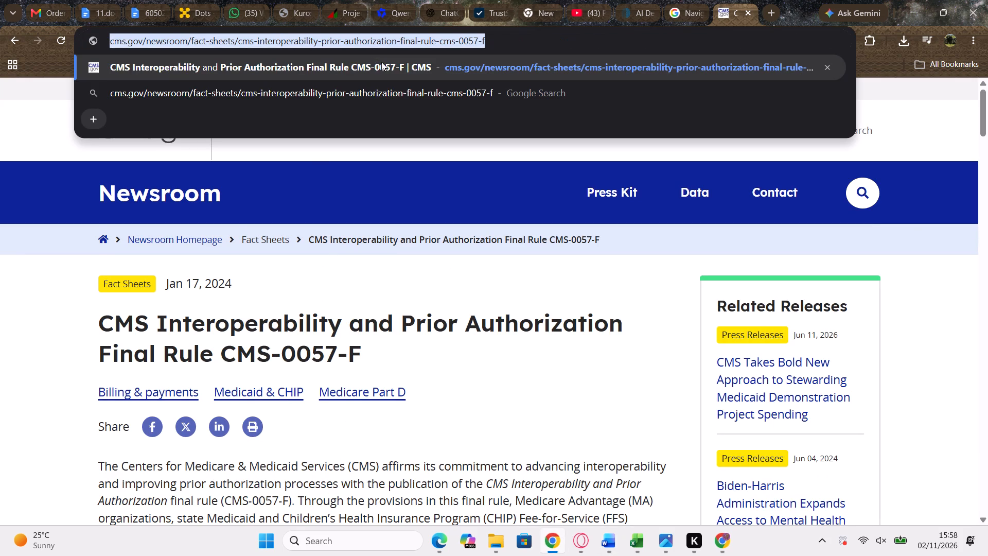
{"action": "key", "text": "ctrl+c"}
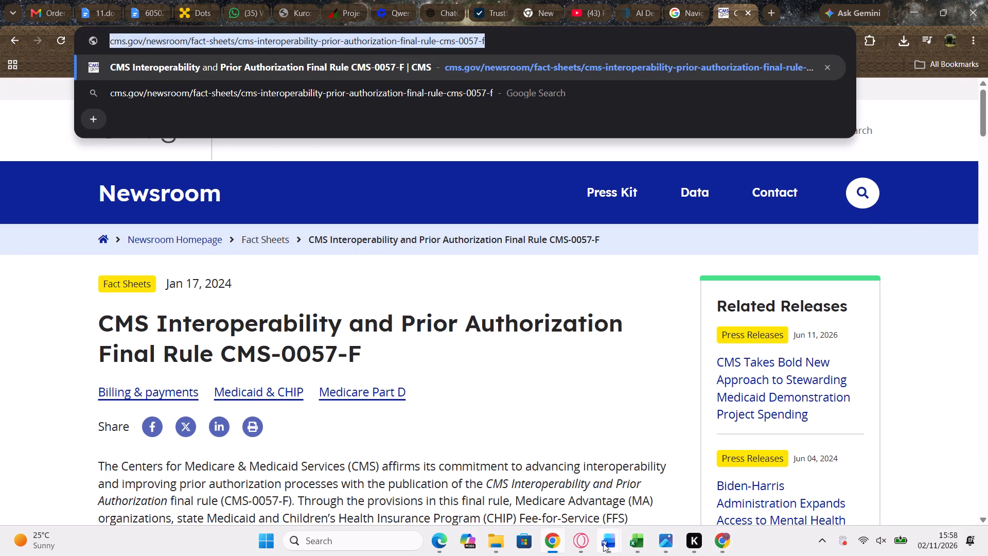
{"action": "left_click", "coordinate": [603, 543]}
{"action": "left_click", "coordinate": [872, 479]}
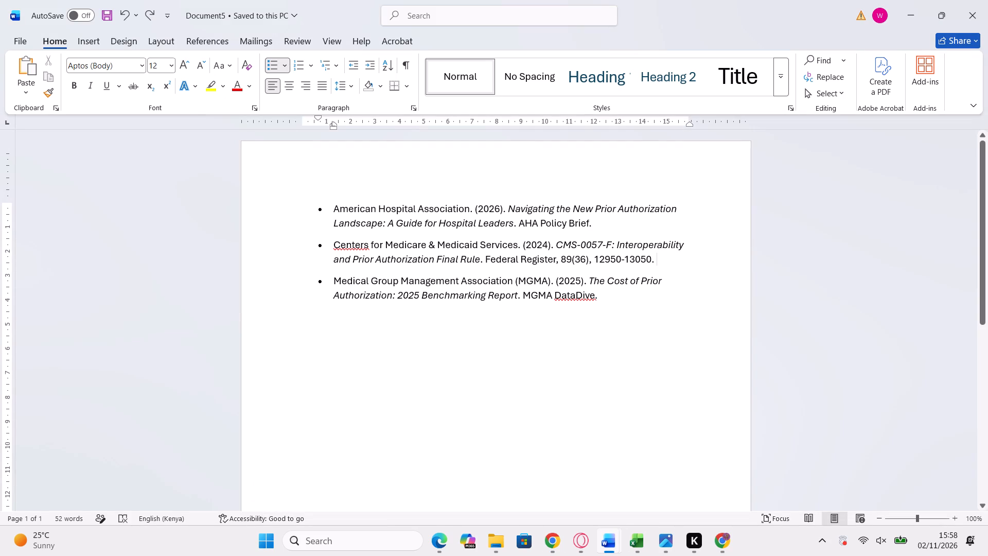
{"action": "key", "text": "ctrl+v"}
{"action": "key", "text": "space"}
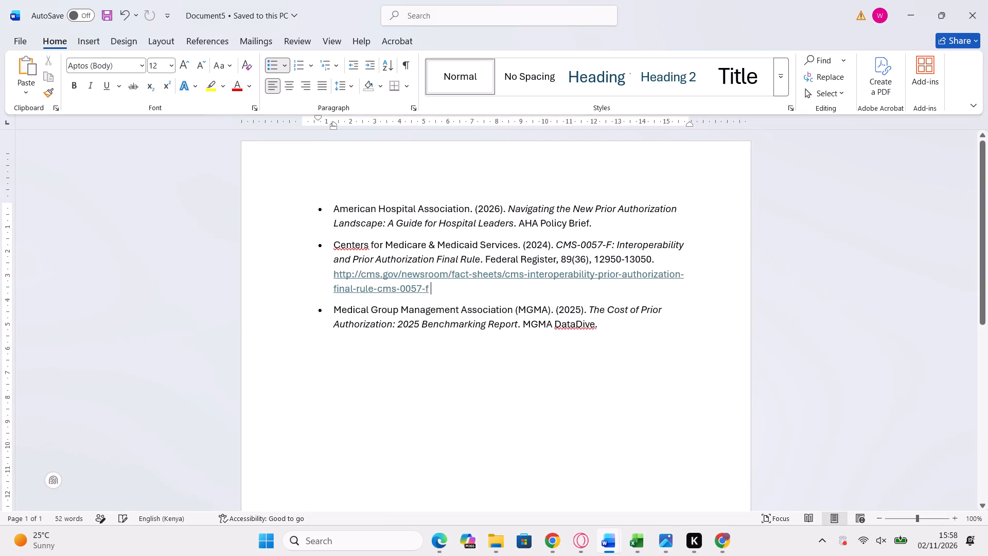
Copy the Medical Group Management Association (2025) reference from Word and search Google for it in a new tab.
{"action": "left_click_drag", "start_coordinate": [605, 328], "coordinate": [332, 311]}
{"action": "key", "text": "ctrl+c"}
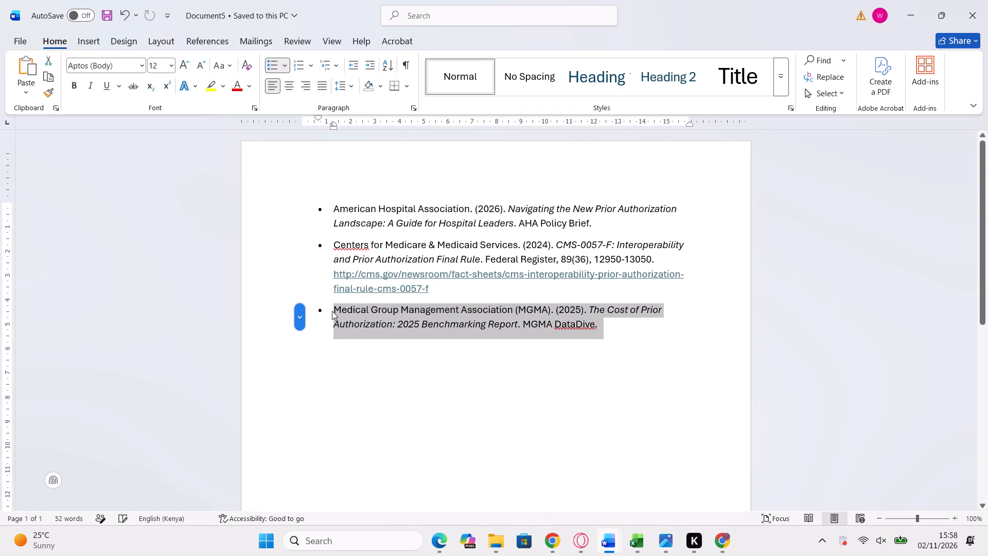
{"action": "left_click", "coordinate": [558, 537]}
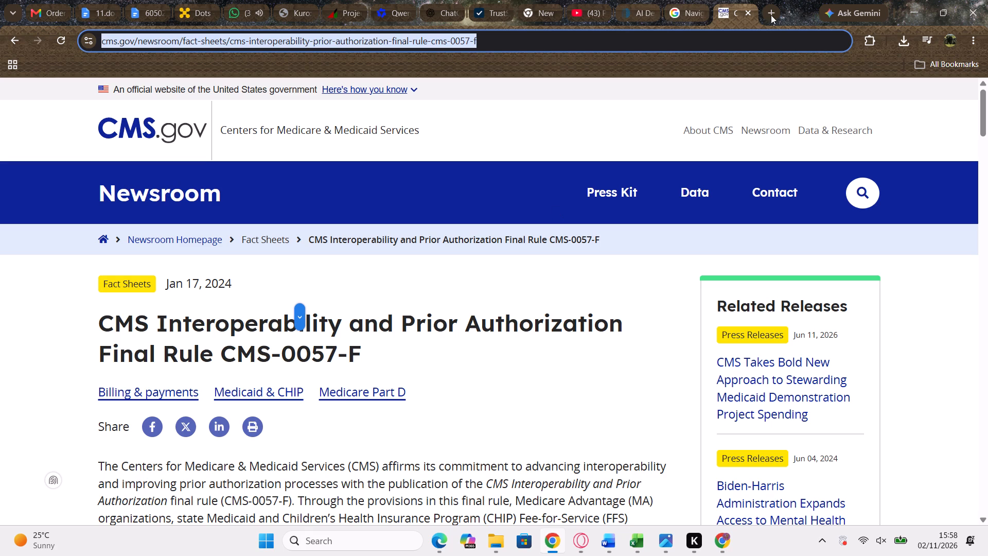
{"action": "left_click", "coordinate": [772, 13]}
{"action": "key", "text": "ctrl+v"}
{"action": "key", "text": "Return"}
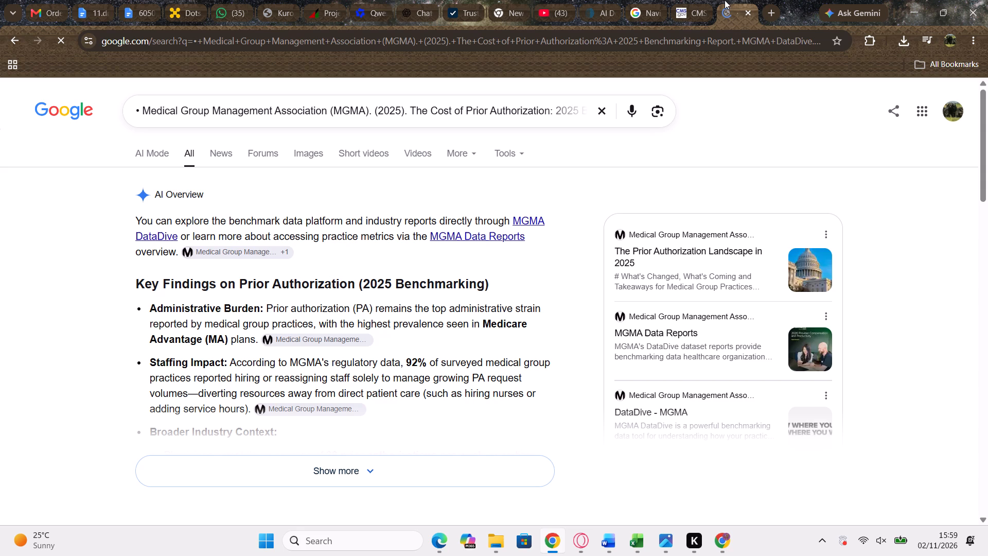
Remove the leading bullet from the Medical Group Management Association query and search again.
{"action": "left_click", "coordinate": [143, 103]}
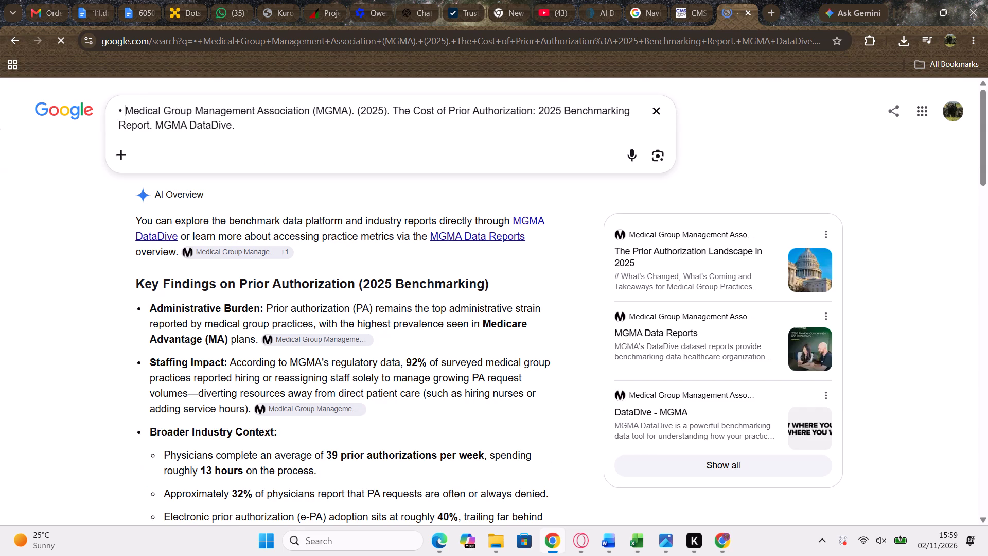
{"action": "key", "text": "BackSpace"}
{"action": "key", "text": "BackSpace"}
{"action": "key", "text": "BackSpace"}
{"action": "key", "text": "BackSpace"}
{"action": "key", "text": "BackSpace"}
{"action": "key", "text": "BackSpace"}
{"action": "key", "text": "BackSpace"}
{"action": "key", "text": "BackSpace"}
{"action": "key", "text": "BackSpace"}
{"action": "key", "text": "BackSpace"}
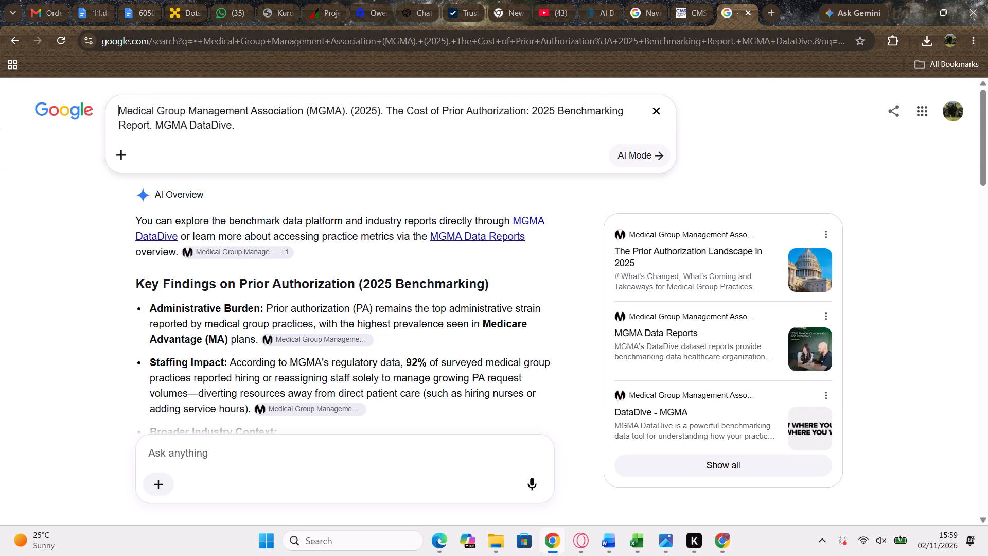
{"action": "key", "text": "Return"}
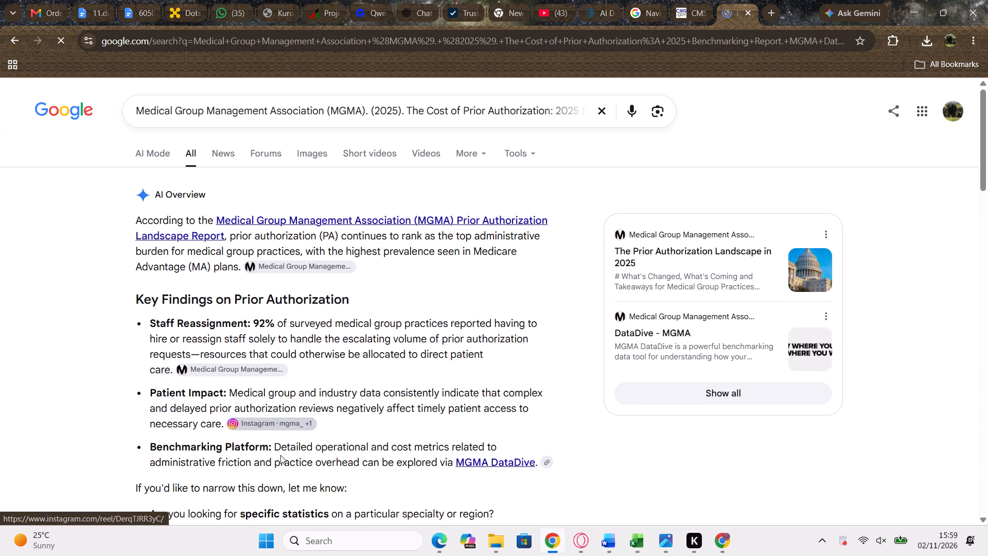
Open the MGMA Prior Authorization Landscape Report from the AI overview, and go back to the search results.
{"action": "scroll", "coordinate": [312, 332], "scroll_direction": "down", "scroll_amount": 1}
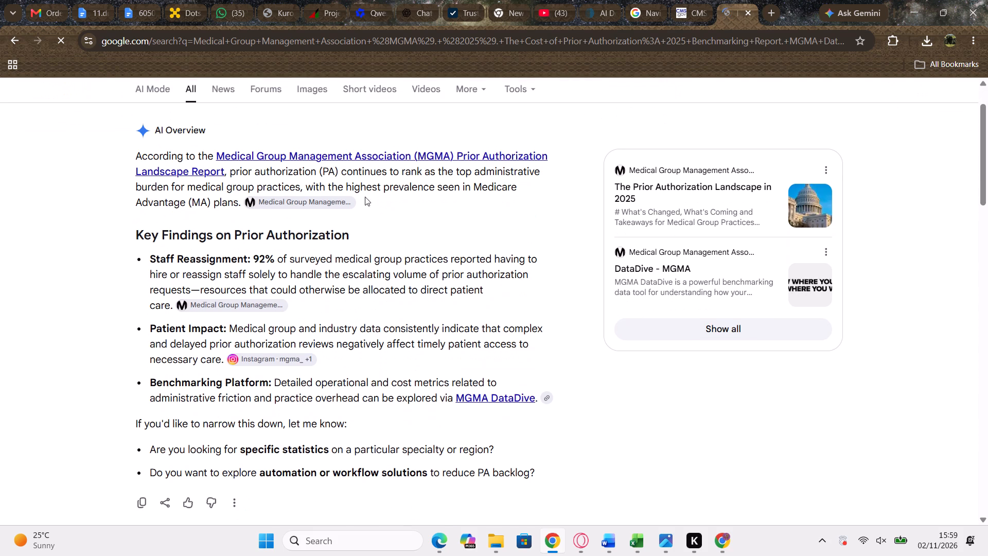
{"action": "double_click", "coordinate": [254, 154]}
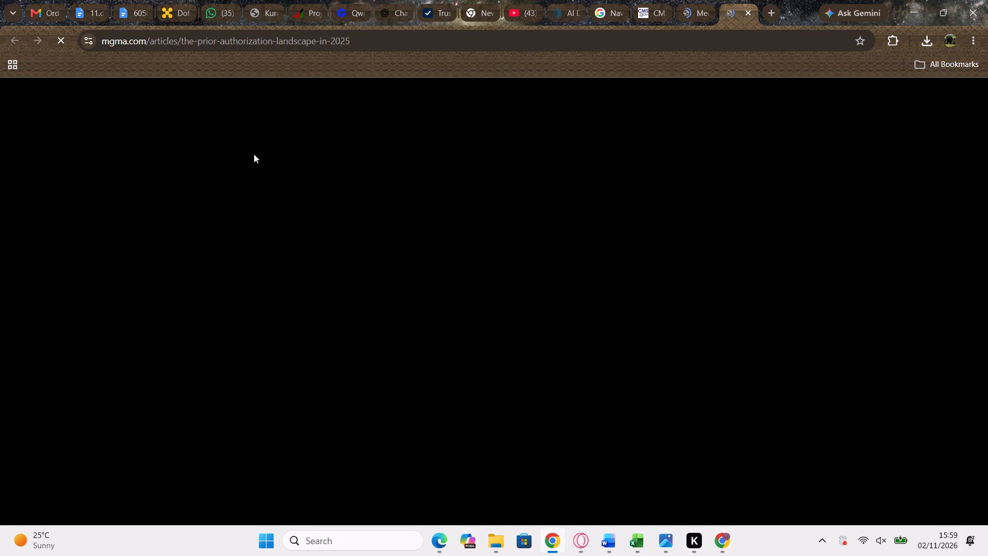
{"action": "left_click", "coordinate": [698, 3]}
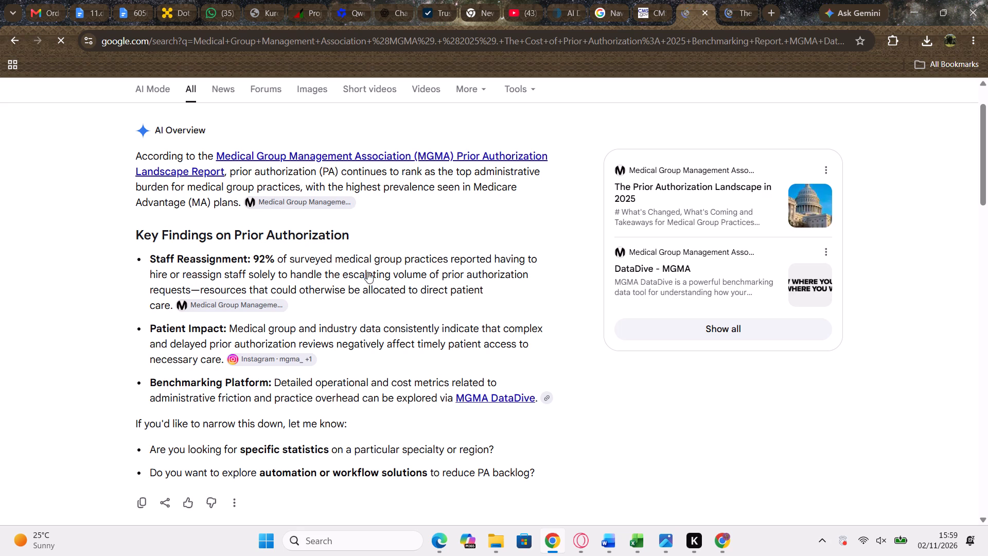
Remove the author and year from the query and search again from "The Cost of Prior Authorization: 2025 Benchmarking Report" onward.
{"action": "scroll", "coordinate": [336, 307], "scroll_direction": "up", "scroll_amount": 7}
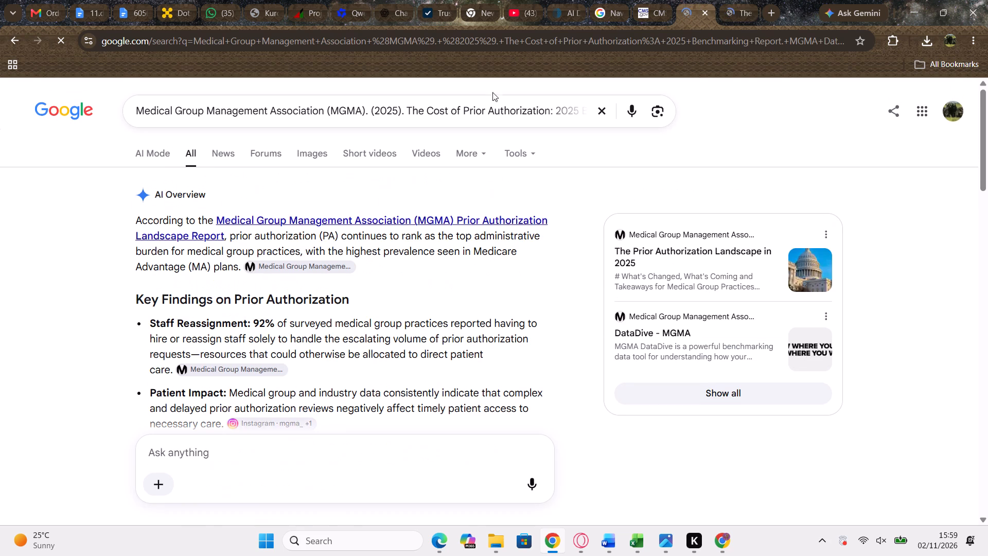
{"action": "left_click_drag", "start_coordinate": [408, 110], "coordinate": [264, 112]}
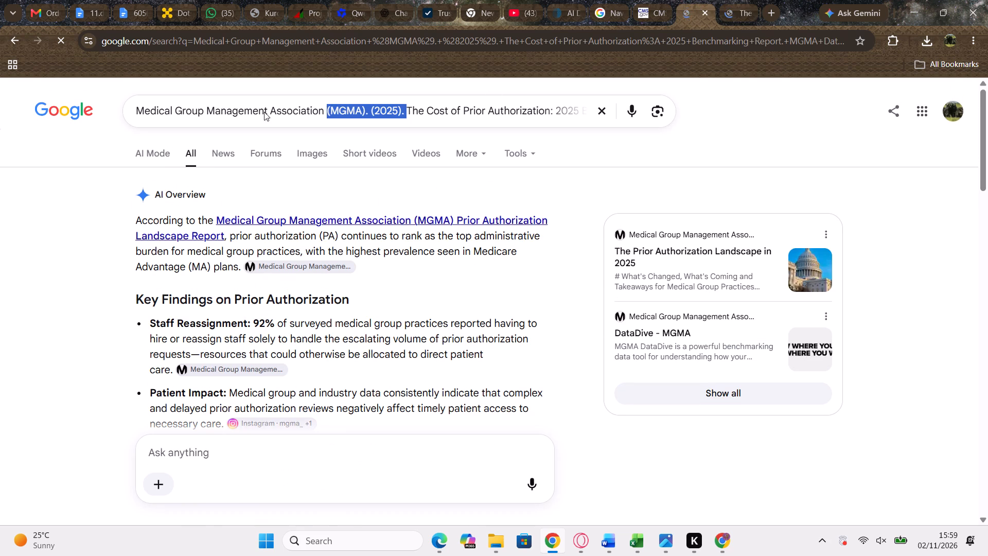
{"action": "left_click_drag", "start_coordinate": [264, 112], "coordinate": [0, 174]}
{"action": "key", "text": "BackSpace"}
{"action": "key", "text": "Return"}
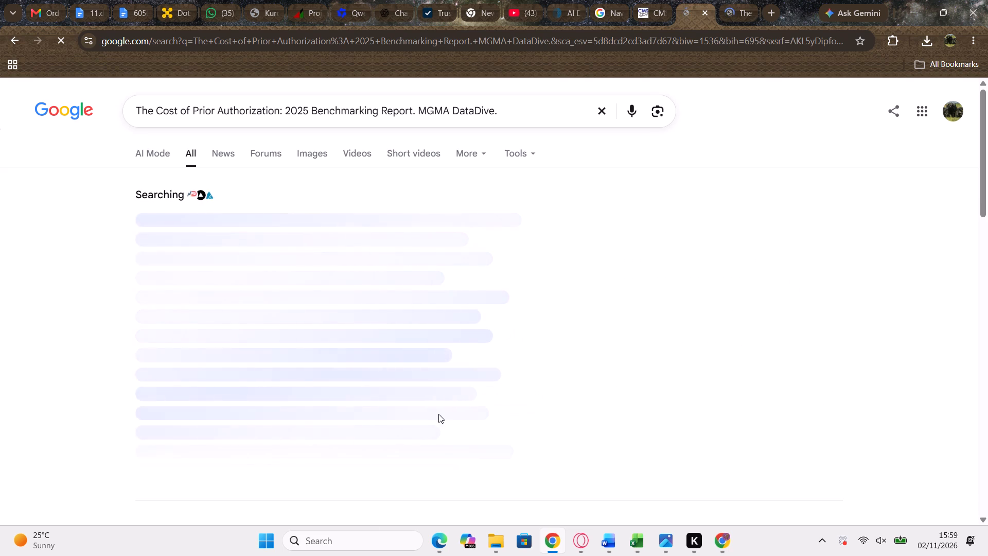
Find the MGMA 2025 Prior Authorization Issue Brief PDF in the search results and copy its link address.
{"action": "scroll", "coordinate": [390, 404], "scroll_direction": "down", "scroll_amount": 4}
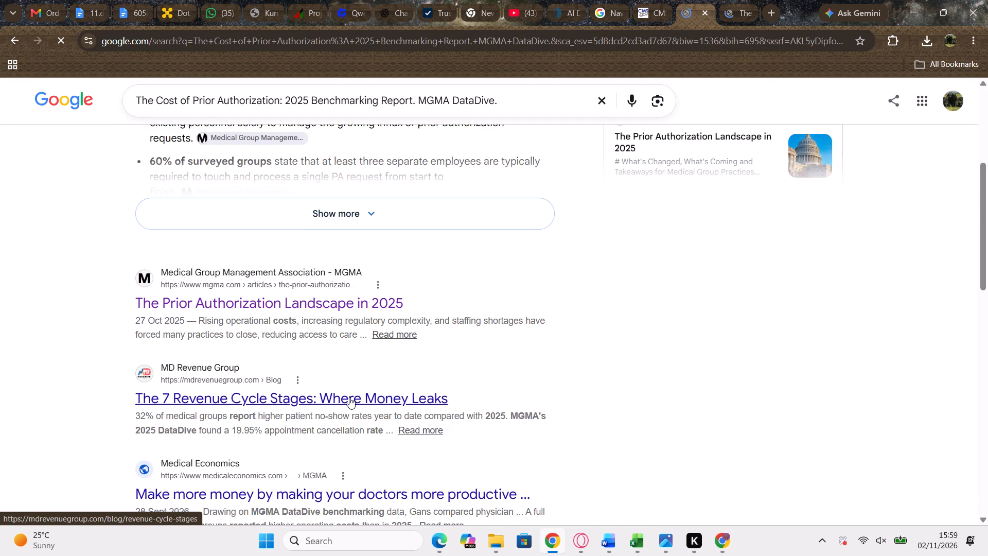
{"action": "scroll", "coordinate": [367, 338], "scroll_direction": "down", "scroll_amount": 3}
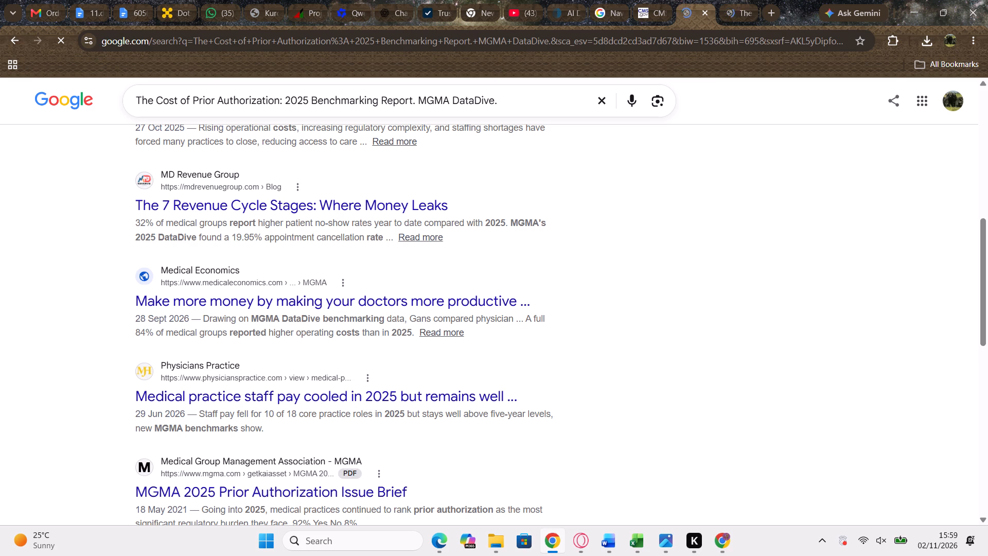
{"action": "scroll", "coordinate": [470, 410], "scroll_direction": "down", "scroll_amount": 2}
{"action": "right_click", "coordinate": [251, 364]}
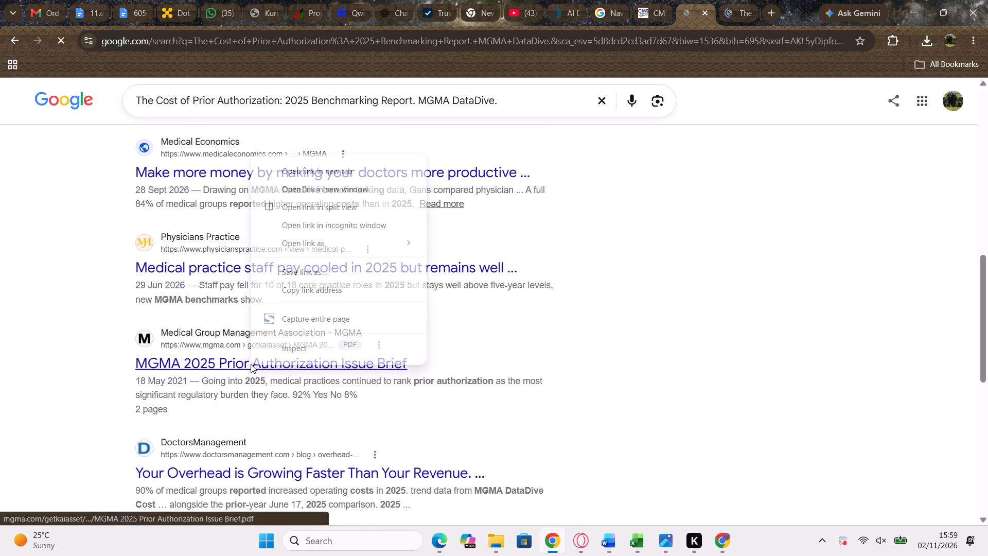
{"action": "left_click", "coordinate": [321, 292]}
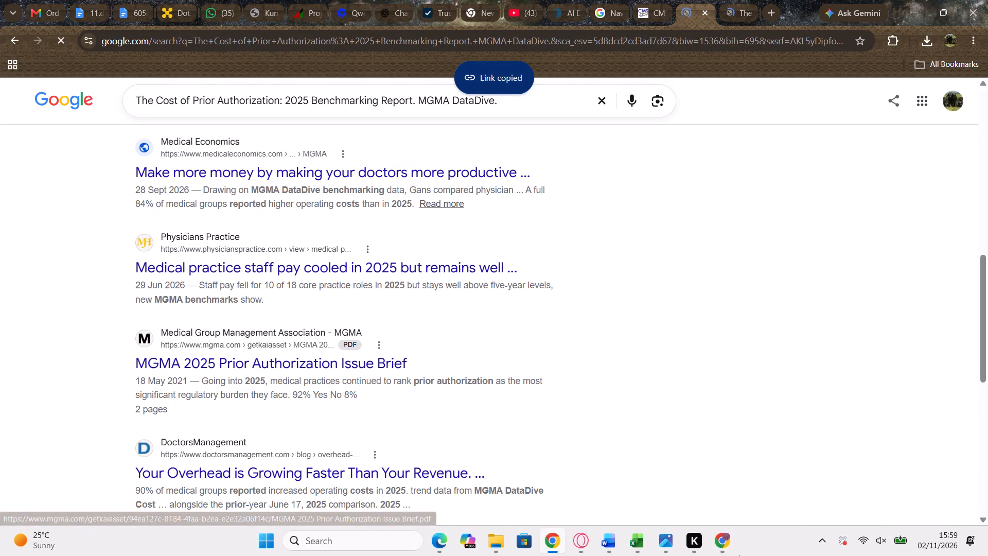
Add the copied MGMA Issue Brief PDF address as a hyperlink after "MGMA DataDive." in Document5 in Word.
{"action": "left_click", "coordinate": [607, 537]}
{"action": "left_click", "coordinate": [875, 478]}
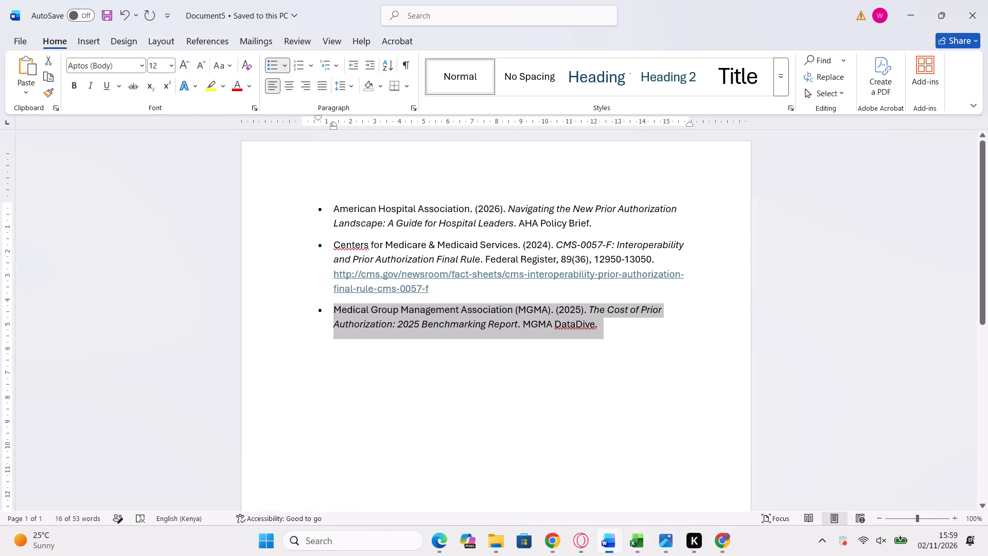
{"action": "left_click", "coordinate": [614, 342]}
{"action": "key", "text": "BackSpace"}
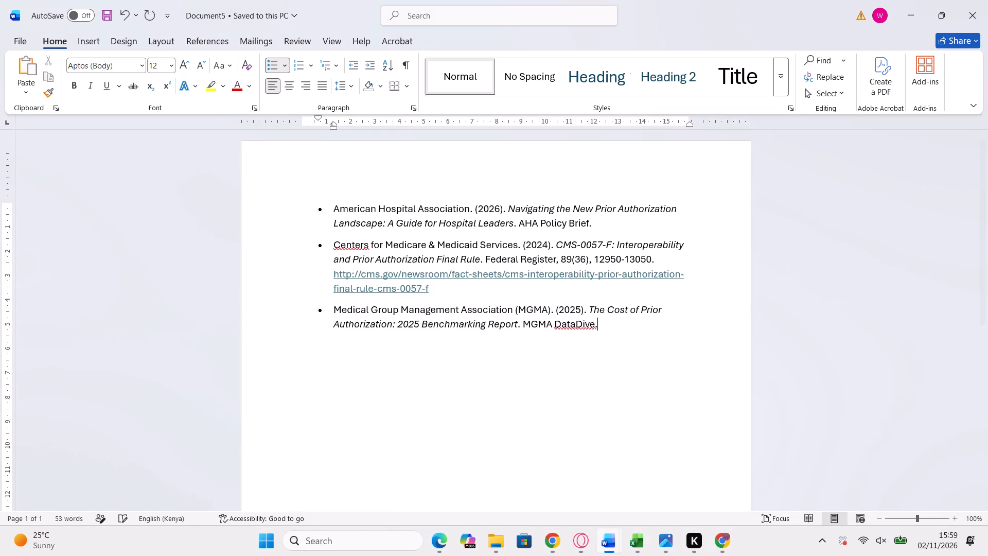
{"action": "key", "text": "space"}
{"action": "key", "text": "ctrl+v"}
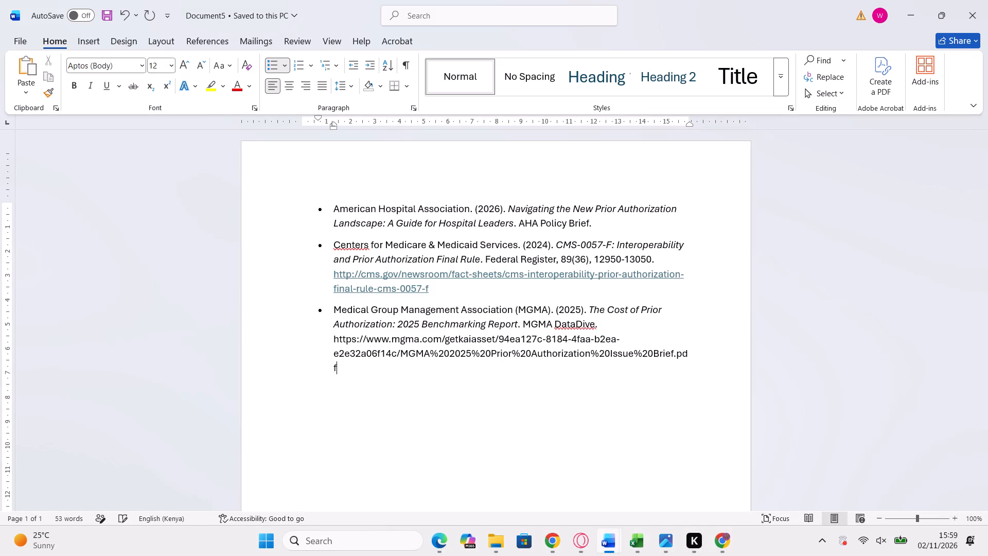
{"action": "key", "text": "space"}
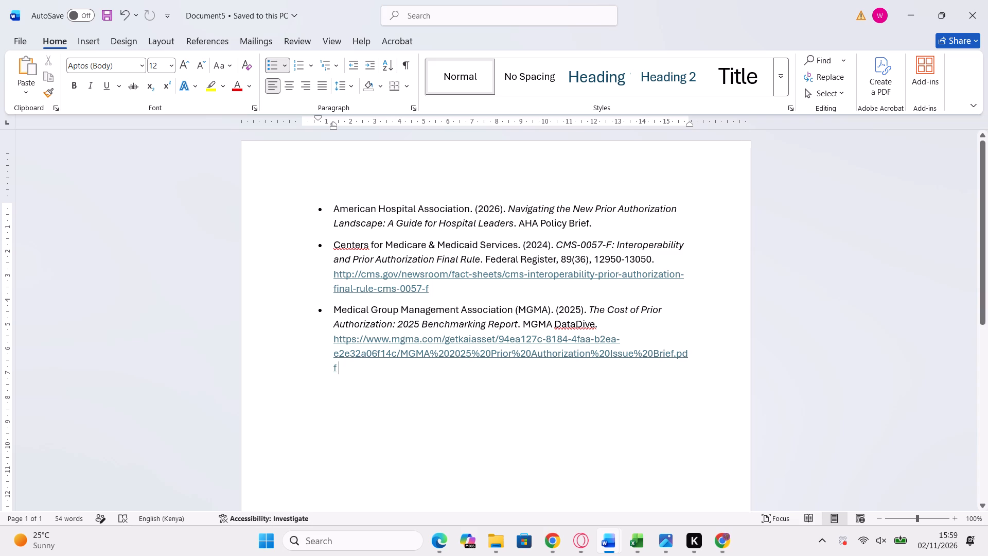
Search Google in a new tab for "Navigating the New Prior Authorization Landscape: A Guide for Hospital Leaders. AHA Policy Brief." copied from the reference.
{"action": "left_click_drag", "start_coordinate": [596, 220], "coordinate": [515, 211]}
{"action": "key", "text": "ctrl+c"}
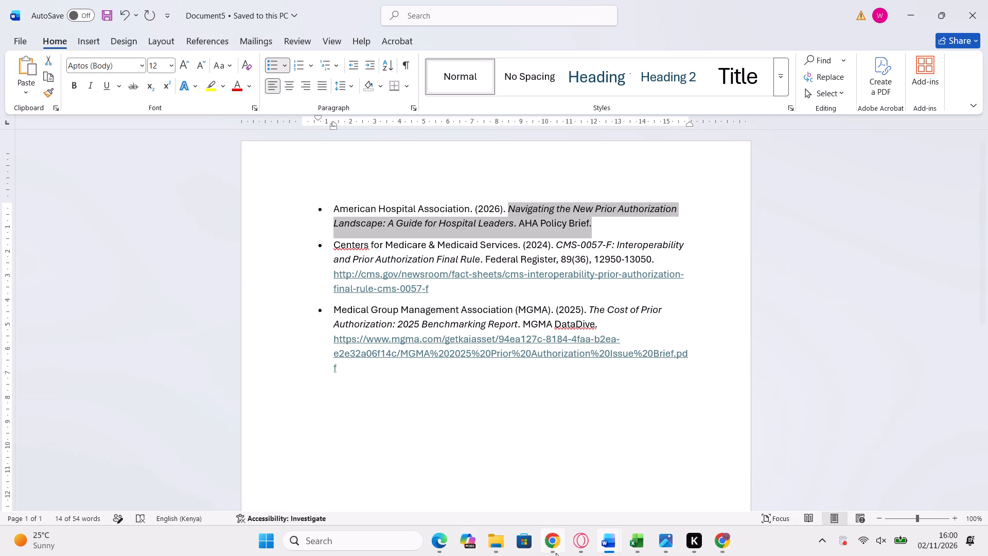
{"action": "left_click", "coordinate": [556, 553]}
{"action": "left_click", "coordinate": [764, 9]}
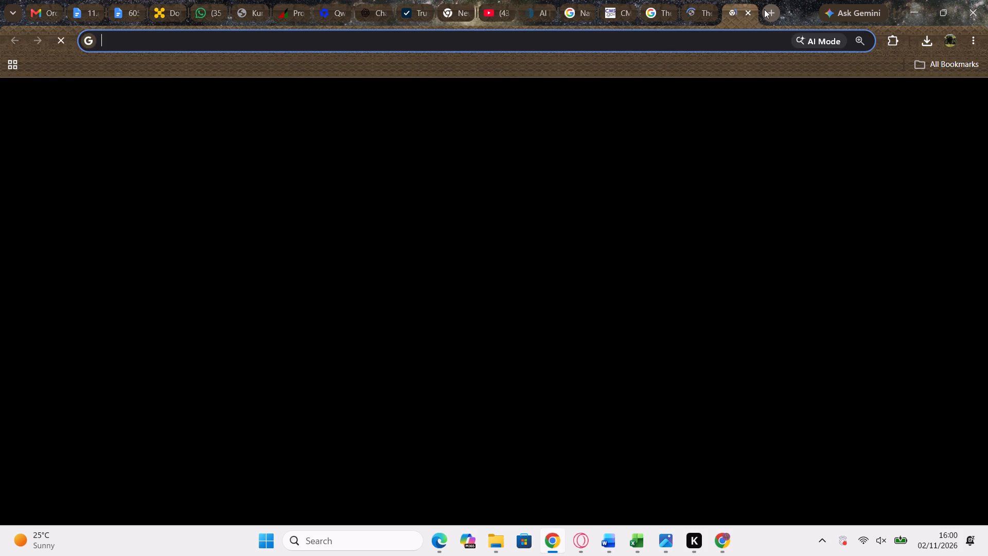
{"action": "key", "text": "ctrl+v"}
{"action": "key", "text": "Return"}
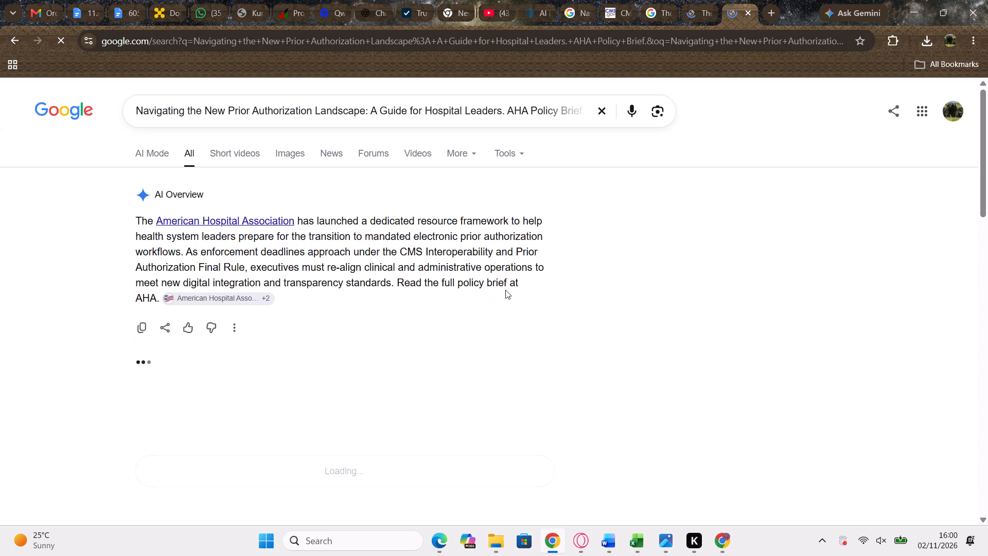
Copy the link address of the "Prior Authorization Resources | AHA" search result.
{"action": "scroll", "coordinate": [435, 372], "scroll_direction": "down", "scroll_amount": 2}
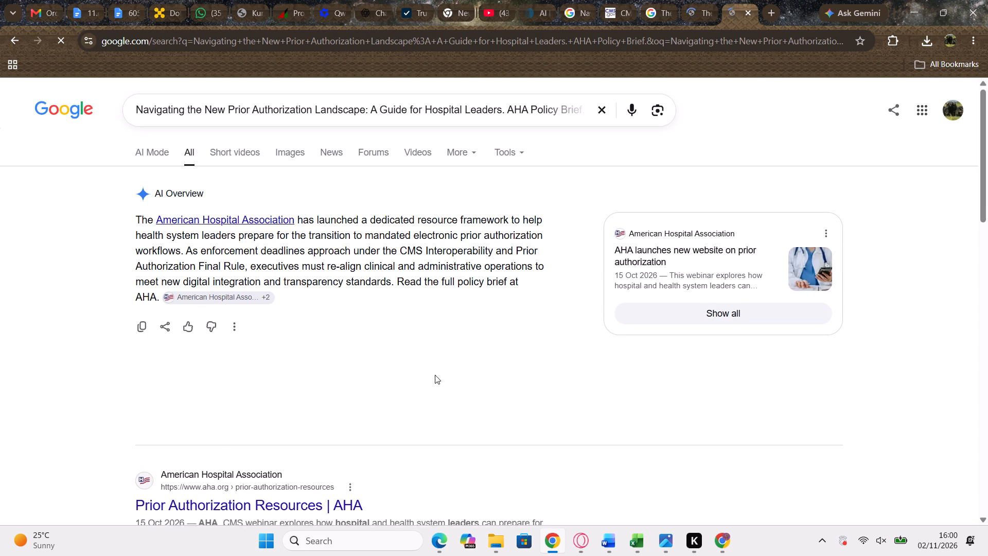
{"action": "scroll", "coordinate": [435, 375], "scroll_direction": "down", "scroll_amount": 2}
{"action": "right_click", "coordinate": [248, 249]}
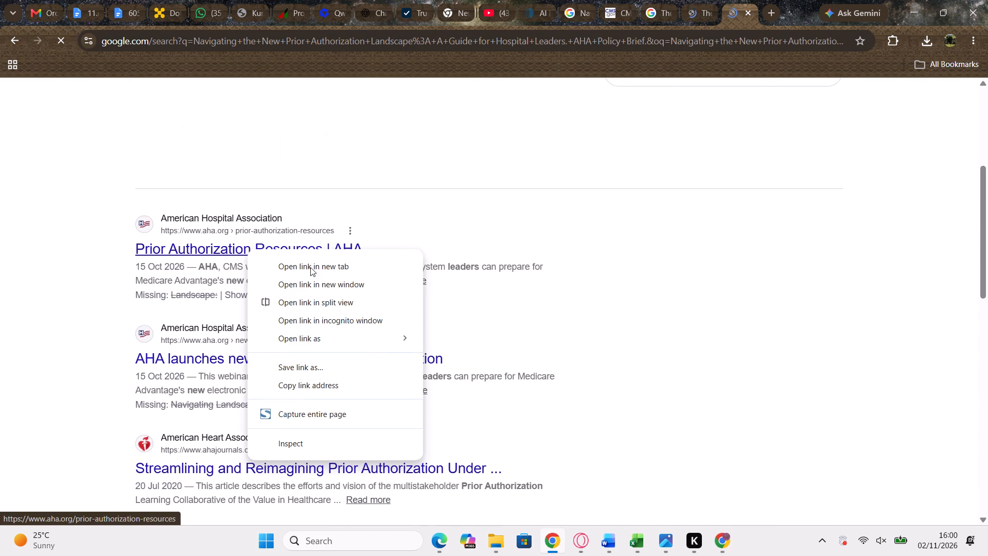
{"action": "left_click", "coordinate": [296, 387]}
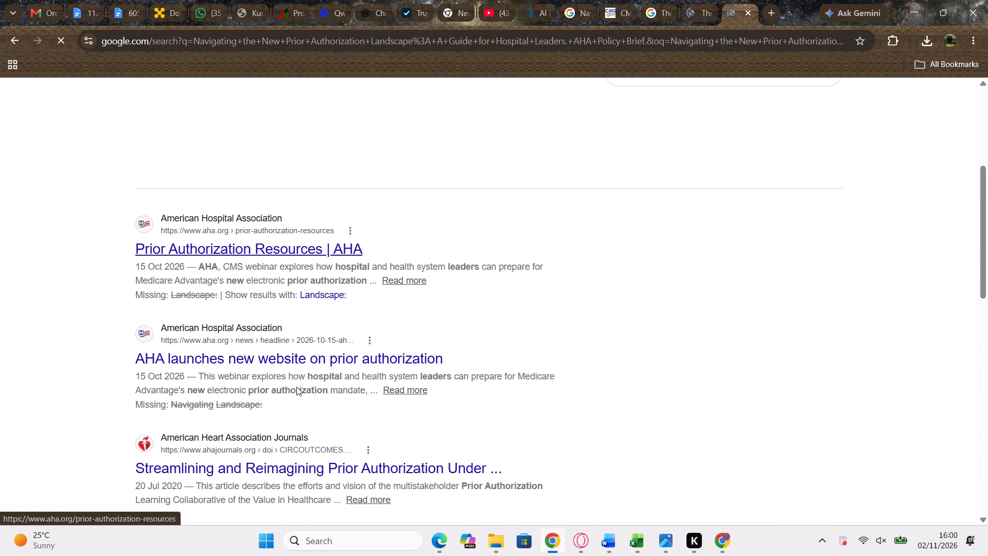
Add the copied AHA address as a hyperlink after "AHA Policy Brief." in Document5 in Word.
{"action": "left_click", "coordinate": [607, 540]}
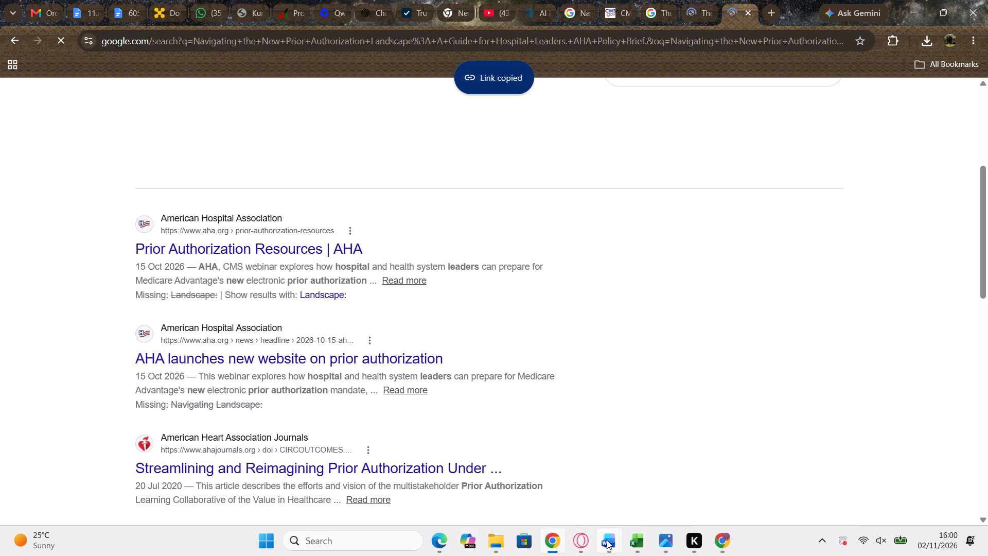
{"action": "left_click", "coordinate": [879, 483]}
{"action": "left_click", "coordinate": [598, 223]}
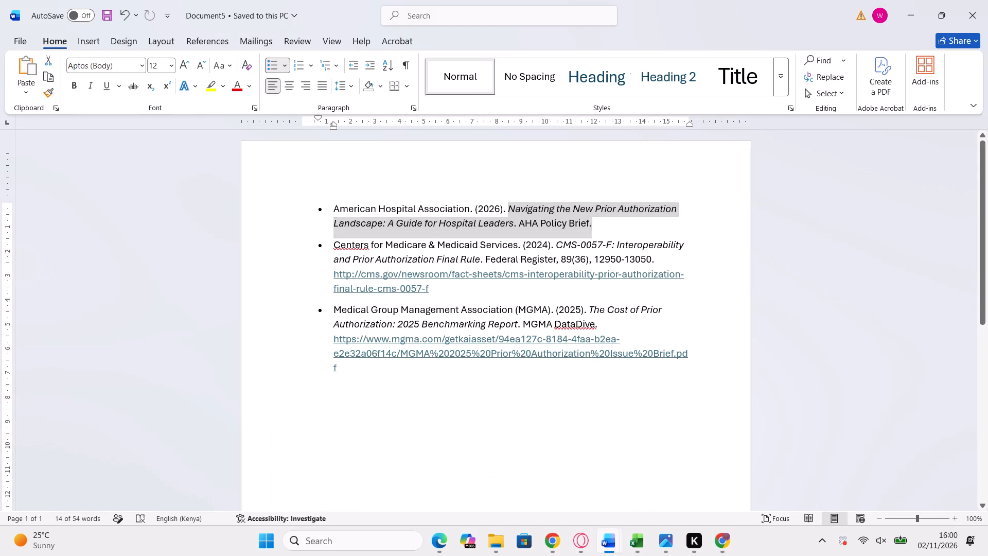
{"action": "key", "text": "space"}
{"action": "key", "text": "ctrl+v"}
{"action": "key", "text": "space"}
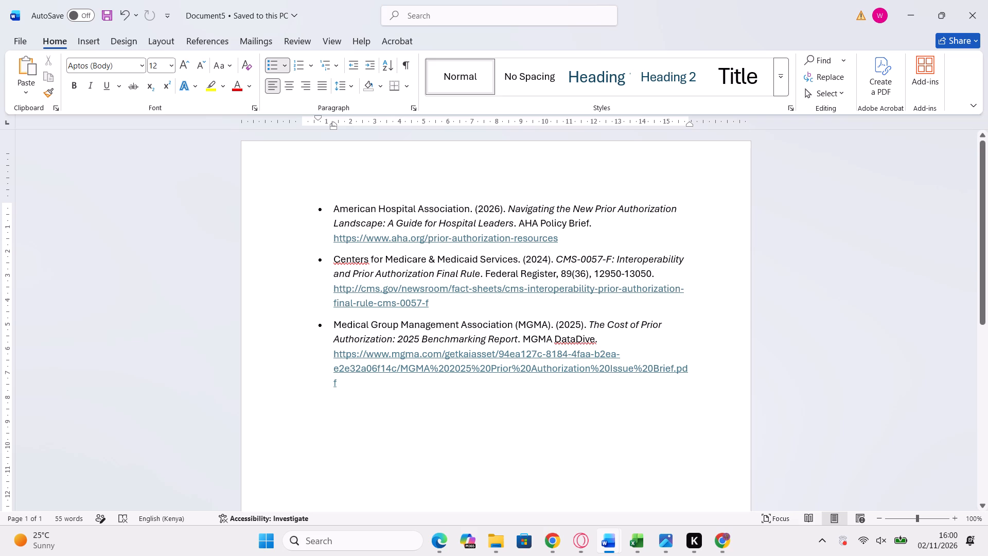
Copy all three references from Document5 and paste them under the "8. References" heading in the 11 (2) document.
{"action": "key", "text": "ctrl+a"}
{"action": "key", "text": "ctrl+c"}
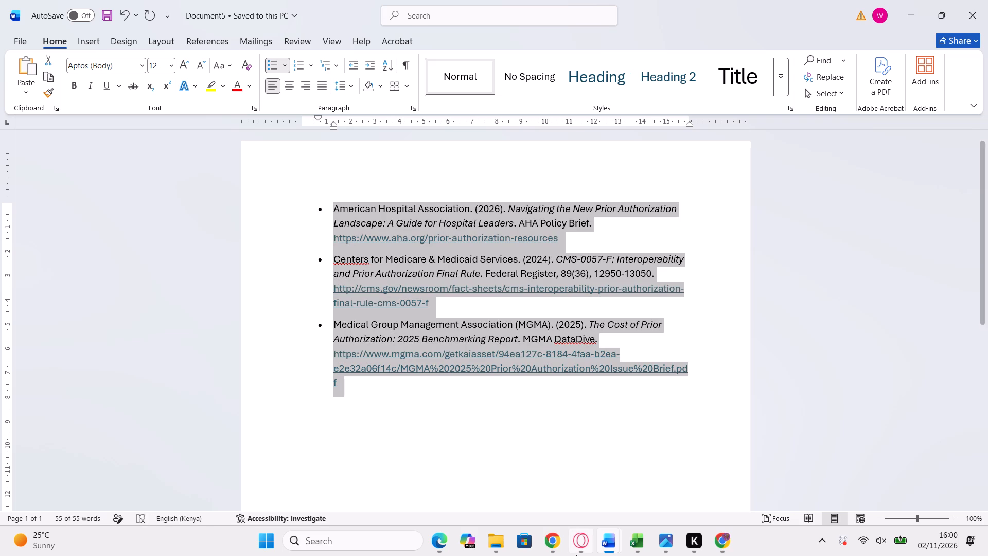
{"action": "left_click", "coordinate": [616, 542]}
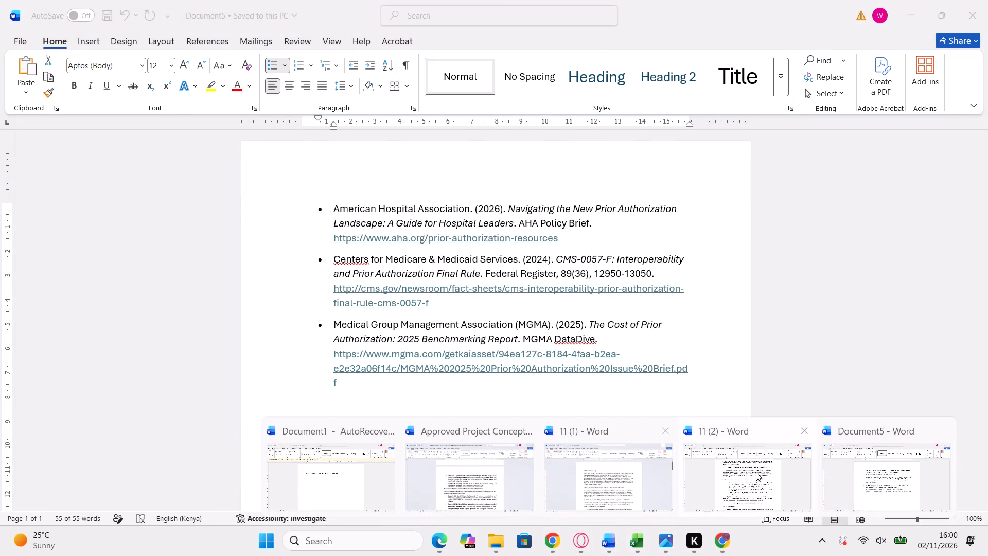
{"action": "left_click", "coordinate": [767, 475]}
{"action": "scroll", "coordinate": [488, 363], "scroll_direction": "down", "scroll_amount": 5}
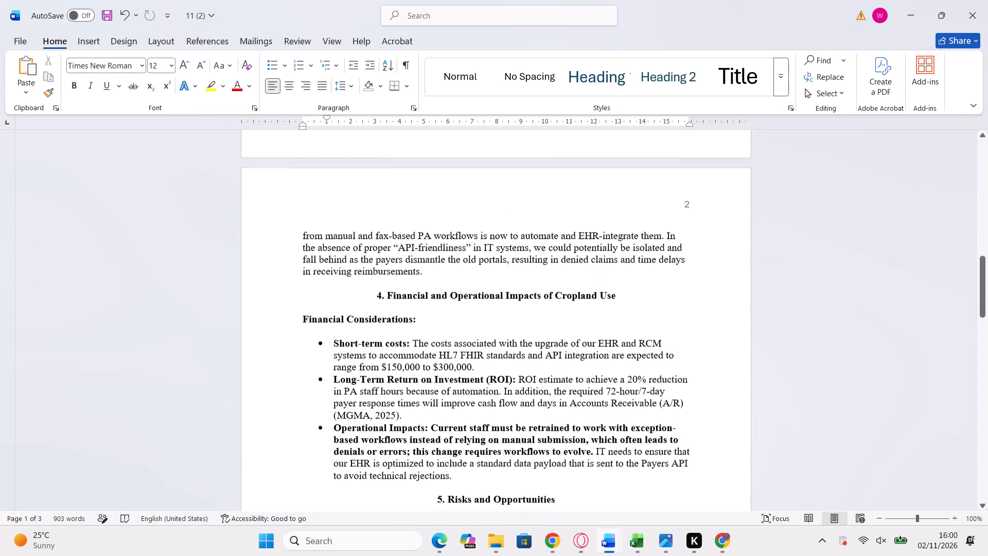
{"action": "scroll", "coordinate": [488, 363], "scroll_direction": "down", "scroll_amount": 7}
{"action": "scroll", "coordinate": [488, 363], "scroll_direction": "up", "scroll_amount": 1}
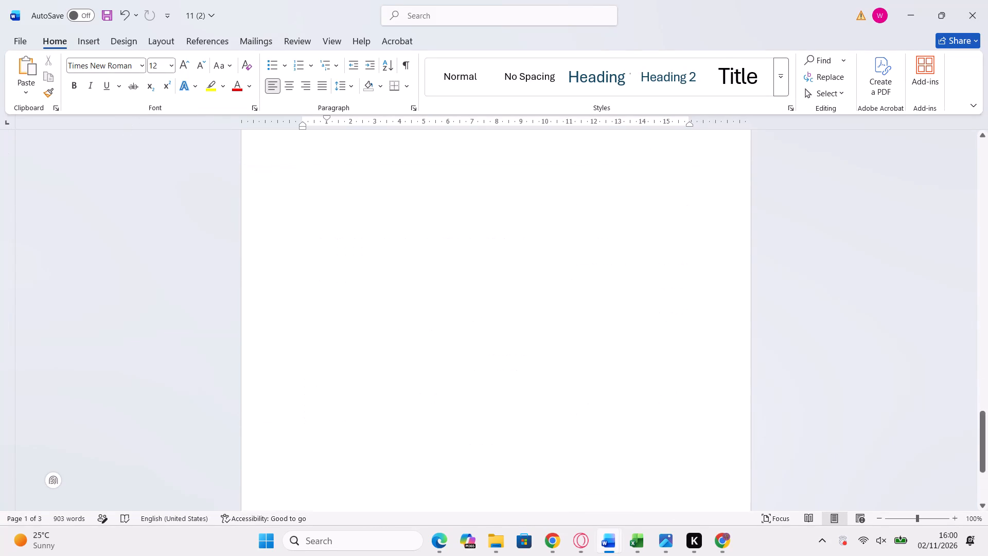
{"action": "scroll", "coordinate": [488, 363], "scroll_direction": "up", "scroll_amount": 1}
{"action": "left_click", "coordinate": [579, 317]}
{"action": "key", "text": "ctrl+v"}
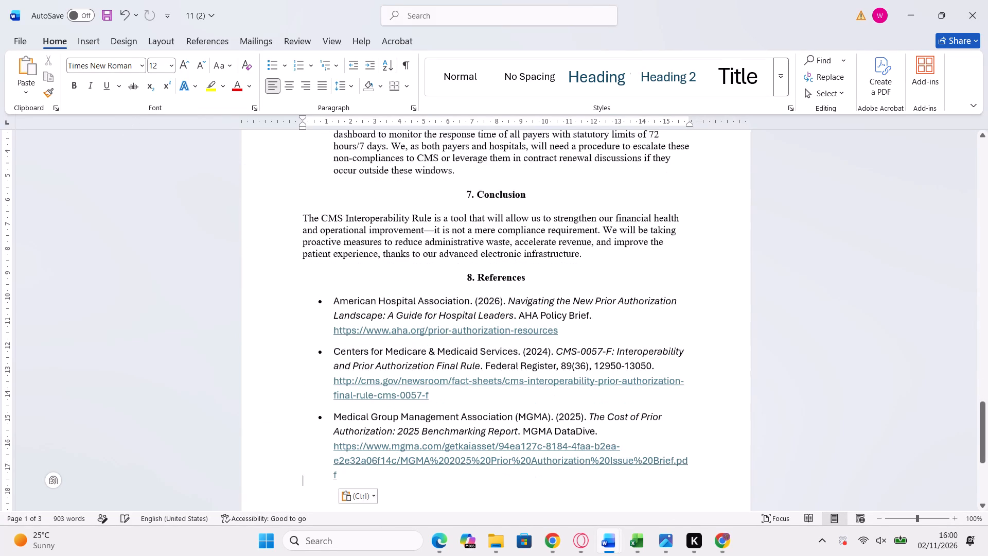
Remove the bullets and indentation from the AHA, CMS and MGMA entries under "8. References".
{"action": "left_click", "coordinate": [337, 287]}
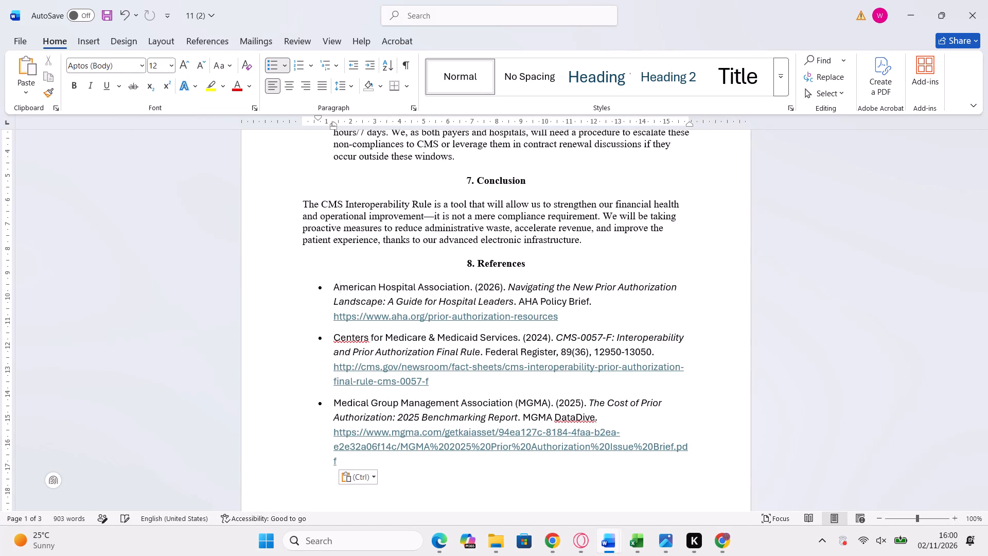
{"action": "key", "text": "Left"}
{"action": "key", "text": "BackSpace"}
{"action": "key", "text": "BackSpace"}
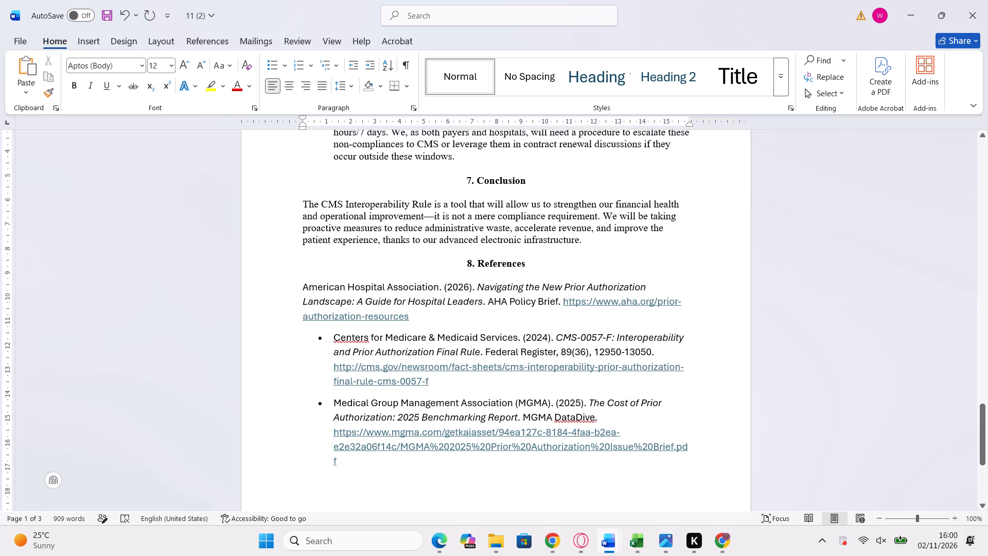
{"action": "left_click", "coordinate": [329, 340]}
{"action": "key", "text": "BackSpace"}
{"action": "key", "text": "BackSpace"}
{"action": "left_click", "coordinate": [333, 397]}
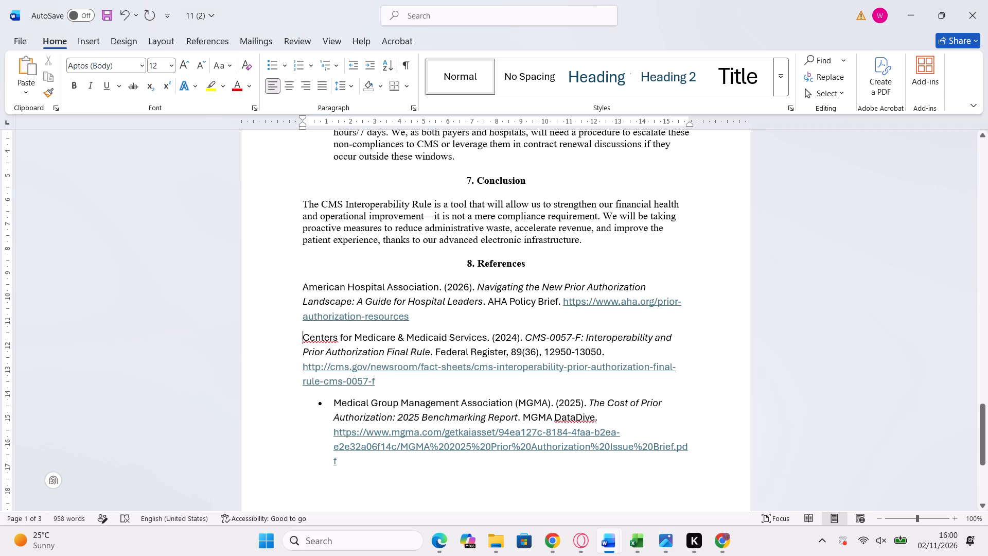
{"action": "key", "text": "BackSpace"}
{"action": "key", "text": "BackSpace"}
Apply a hanging indent of about 1 cm to all three reference entries.
{"action": "left_click_drag", "start_coordinate": [497, 470], "coordinate": [423, 423]}
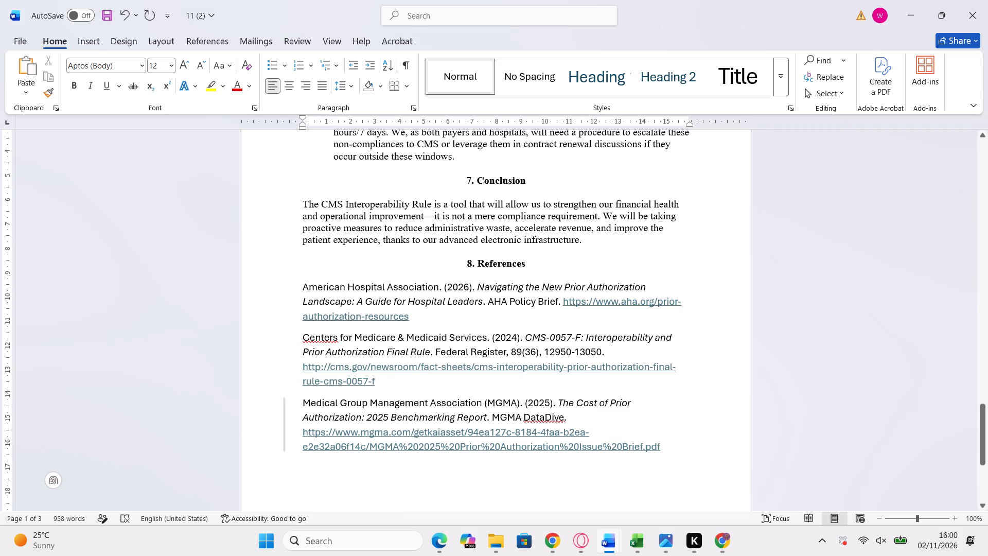
{"action": "left_click_drag", "start_coordinate": [423, 423], "coordinate": [301, 284]}
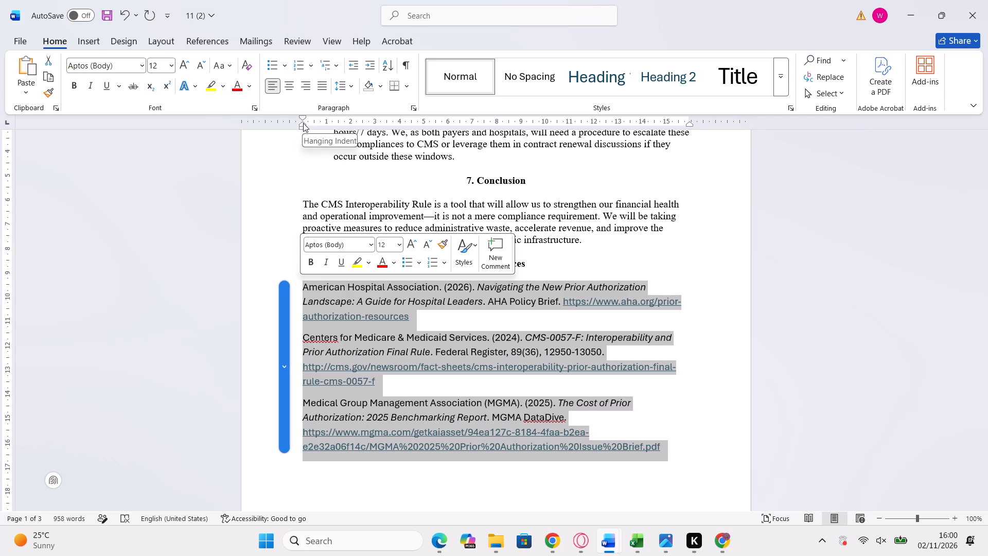
{"action": "left_click_drag", "start_coordinate": [303, 123], "coordinate": [327, 128]}
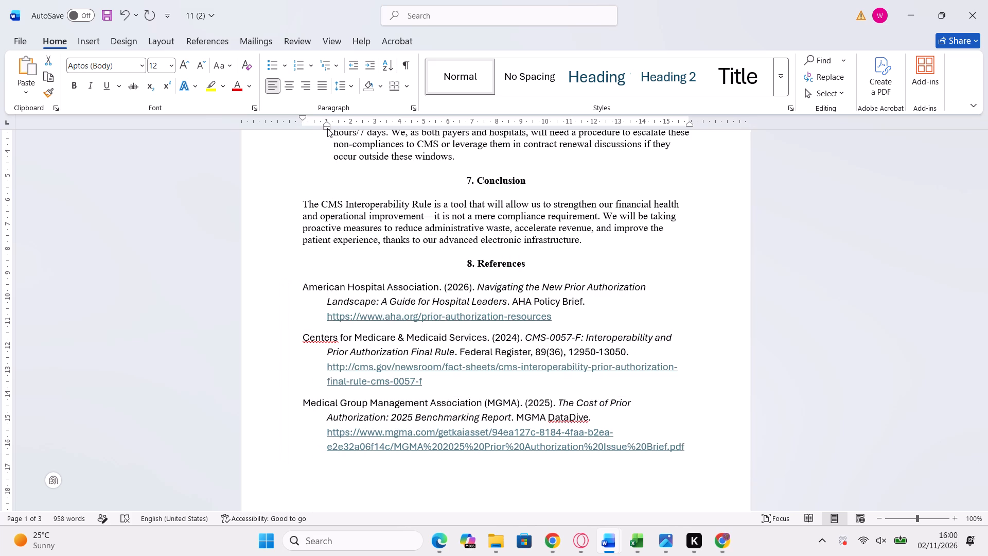
{"action": "scroll", "coordinate": [697, 328], "scroll_direction": "up", "scroll_amount": 9}
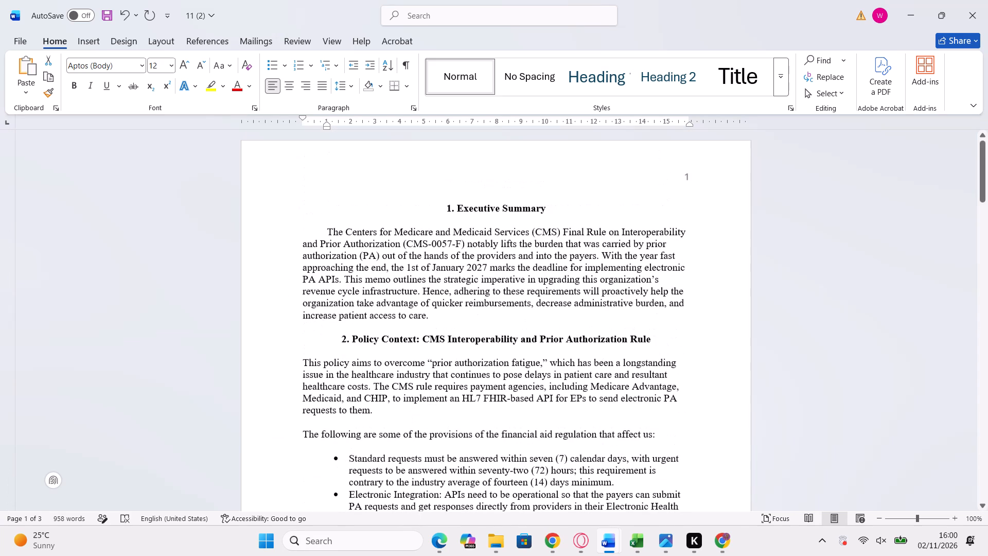
{"action": "left_click", "coordinate": [610, 540]}
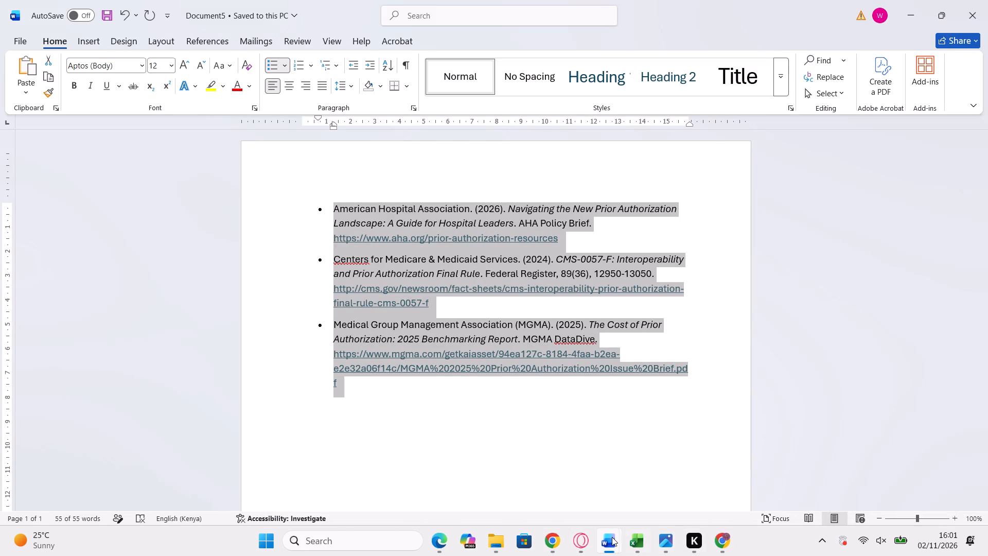
{"action": "left_click", "coordinate": [611, 537]}
{"action": "left_click", "coordinate": [768, 452]}
{"action": "scroll", "coordinate": [420, 331], "scroll_direction": "up", "scroll_amount": 6}
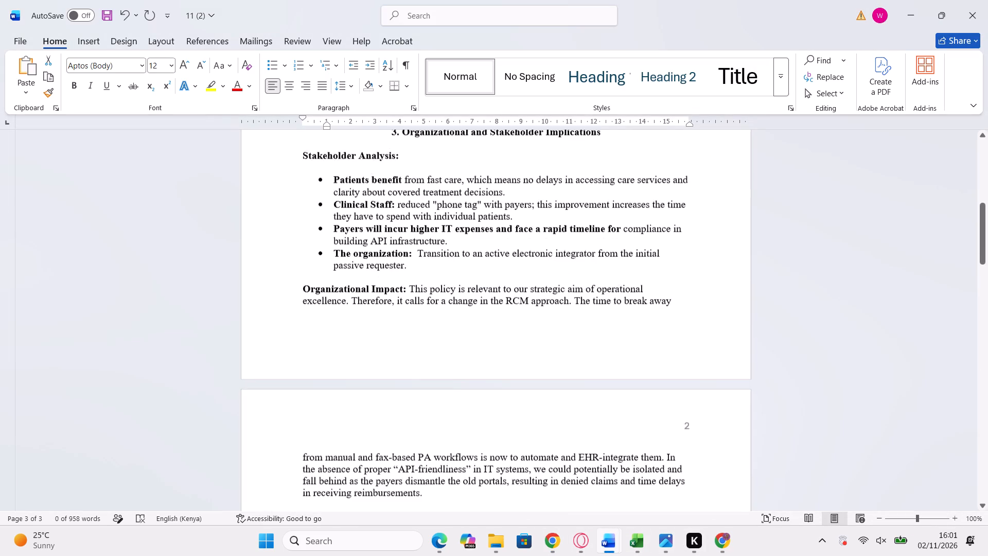
{"action": "scroll", "coordinate": [420, 331], "scroll_direction": "up", "scroll_amount": 13}
{"action": "scroll", "coordinate": [420, 331], "scroll_direction": "up", "scroll_amount": 8}
{"action": "left_click", "coordinate": [442, 206]}
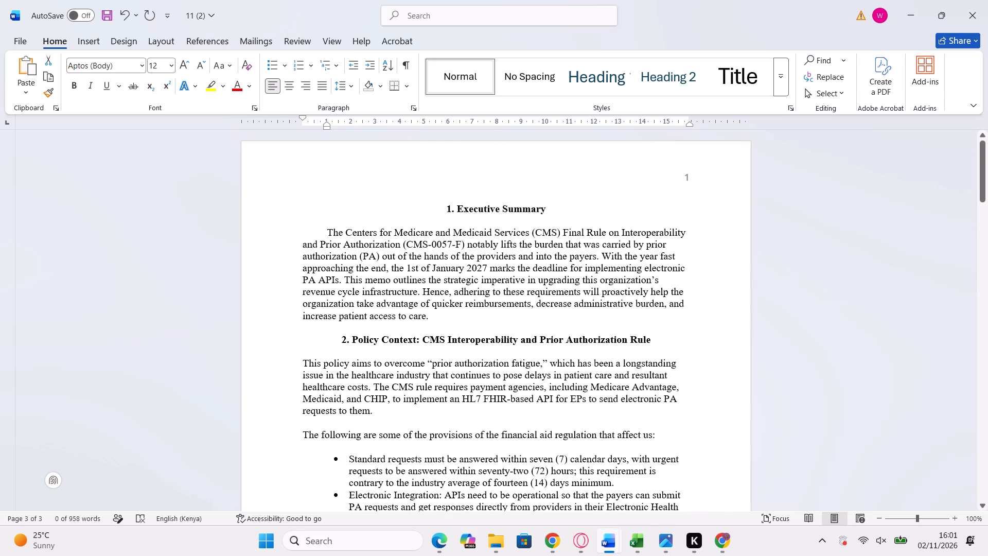
{"action": "key", "text": "Return"}
{"action": "key", "text": "Up"}
{"action": "key", "text": "ctrl+v"}
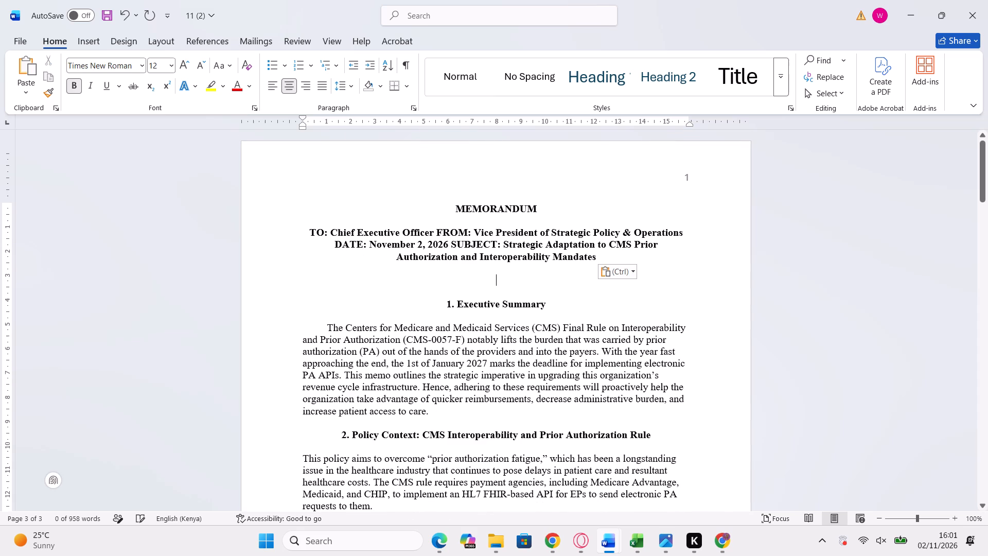
Left-align the pasted memo header from "MEMORANDUM" through the SUBJECT text.
{"action": "left_click_drag", "start_coordinate": [604, 257], "coordinate": [435, 201]}
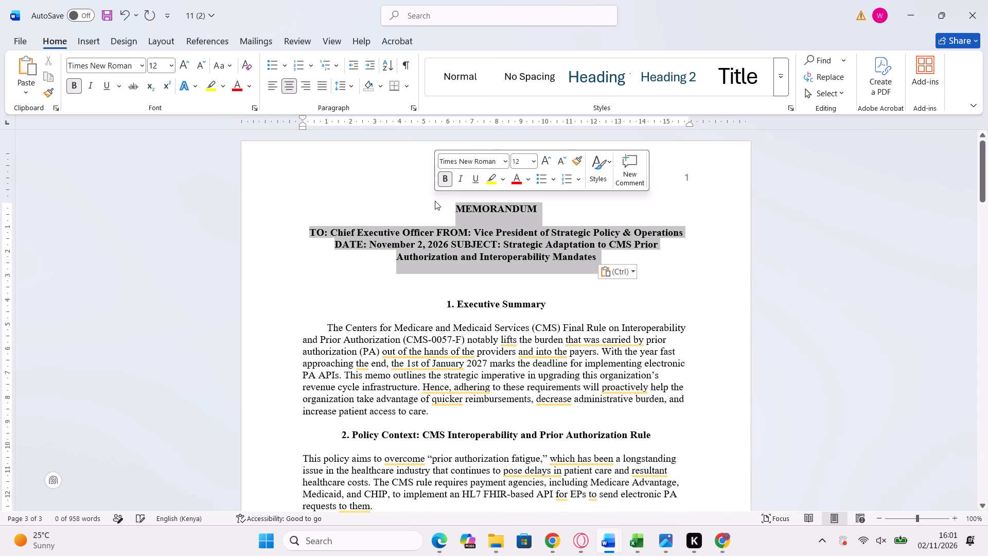
{"action": "left_click", "coordinate": [267, 80]}
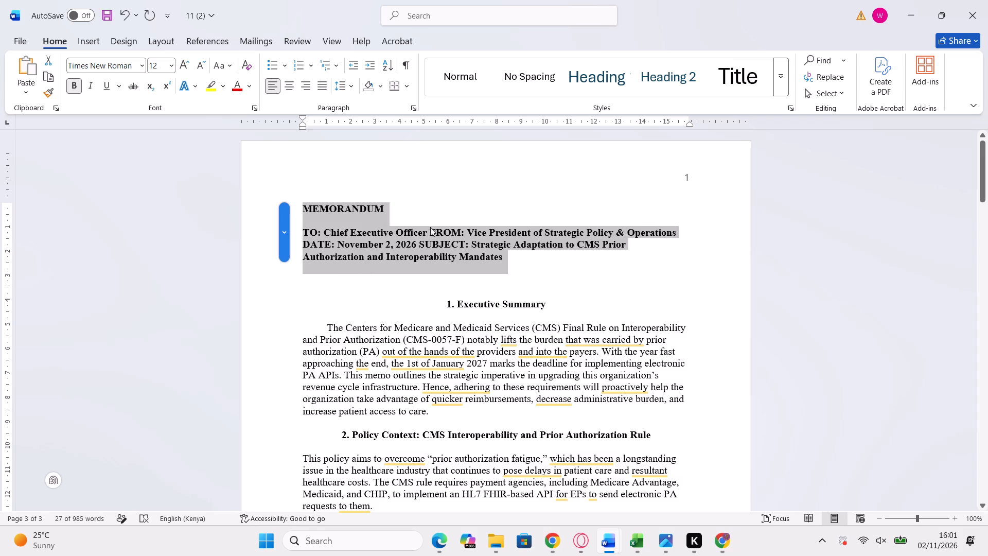
Split the memo header so that TO, FROM, DATE and SUBJECT each start on their own line.
{"action": "left_click", "coordinate": [430, 227]}
{"action": "key", "text": "Return"}
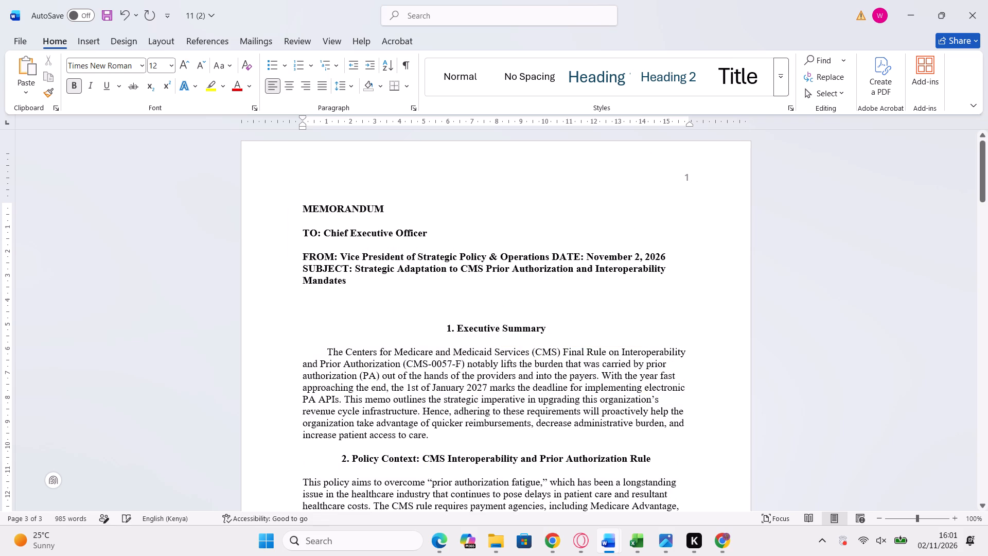
{"action": "left_click", "coordinate": [555, 259]}
{"action": "key", "text": "Return"}
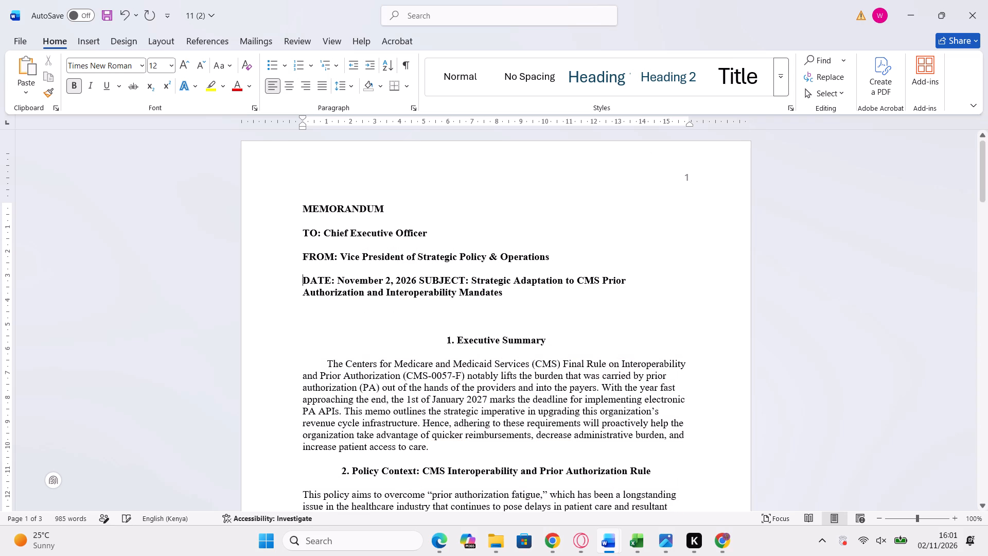
{"action": "left_click", "coordinate": [420, 278]}
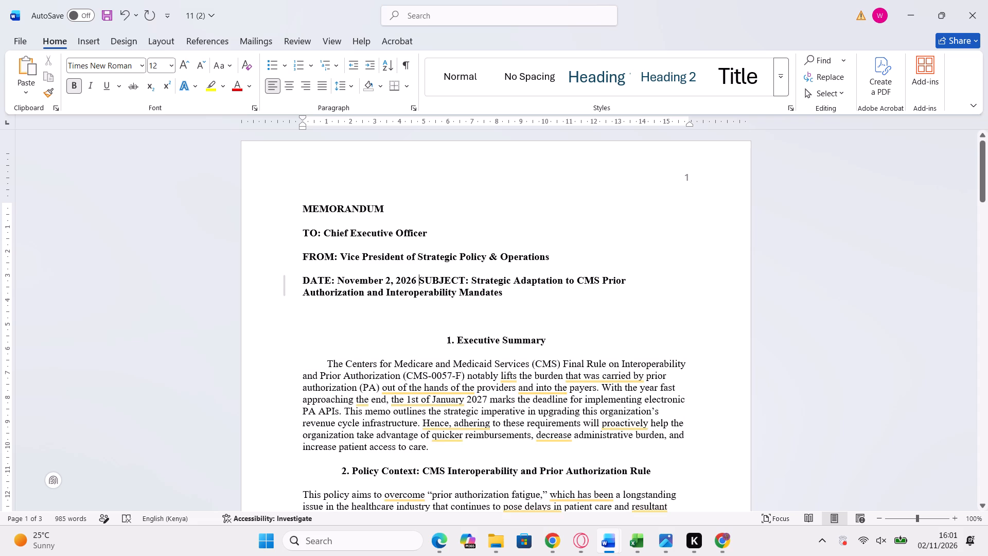
{"action": "key", "text": "Return"}
Delete the date and sender text after "DATE:" and "FROM:", keeping each label on its own line.
{"action": "left_click_drag", "start_coordinate": [422, 280], "coordinate": [419, 280]}
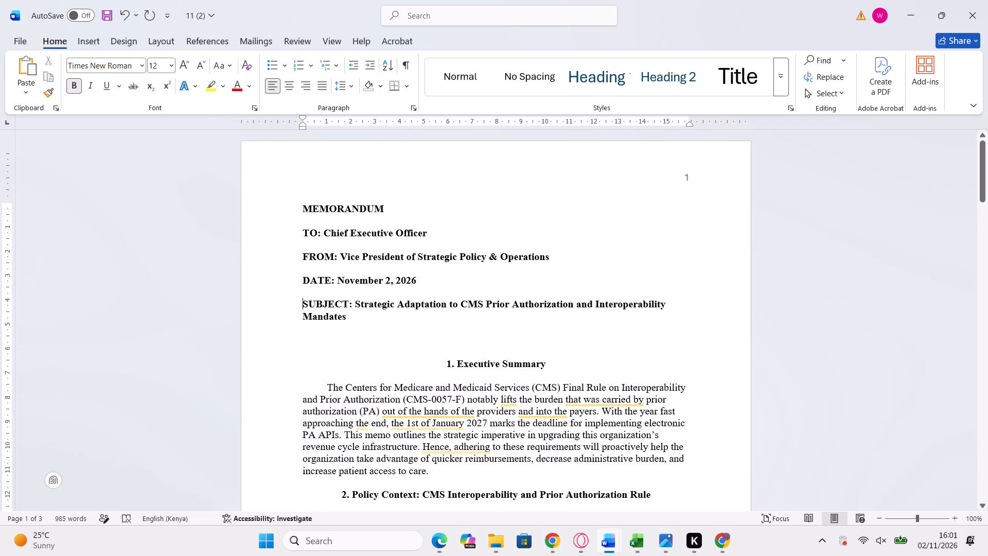
{"action": "left_click_drag", "start_coordinate": [419, 280], "coordinate": [343, 288]}
{"action": "key", "text": "BackSpace"}
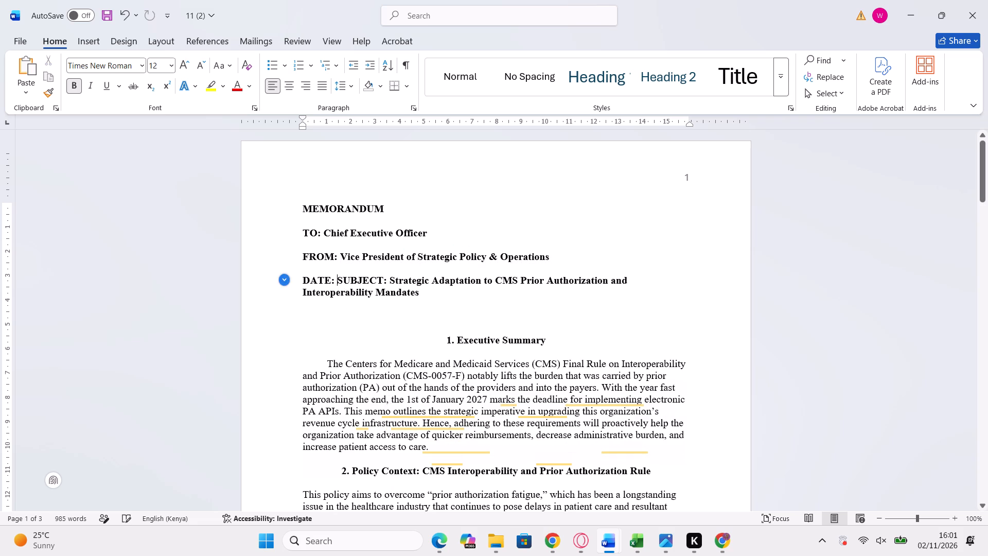
{"action": "key", "text": "Return"}
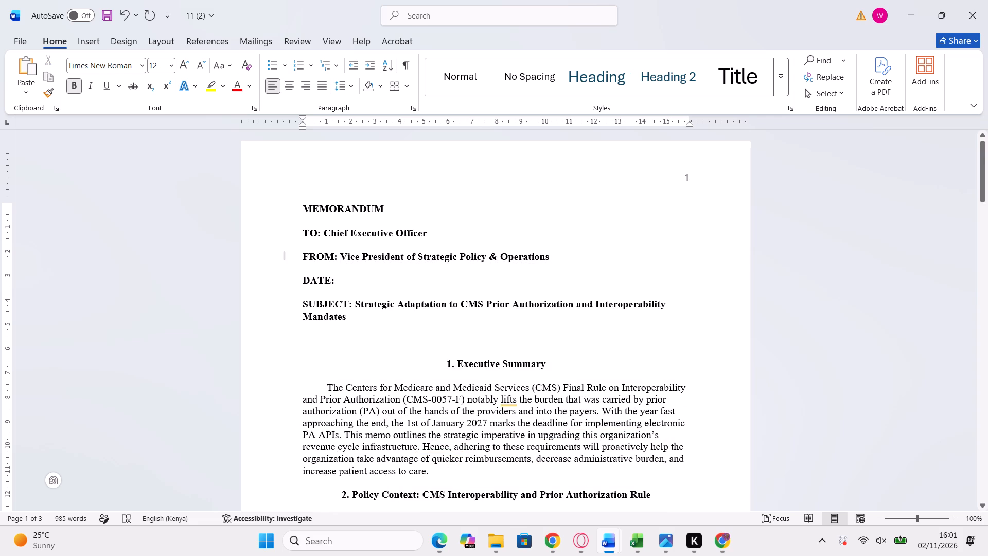
{"action": "left_click_drag", "start_coordinate": [561, 254], "coordinate": [348, 259]}
{"action": "key", "text": "BackSpace"}
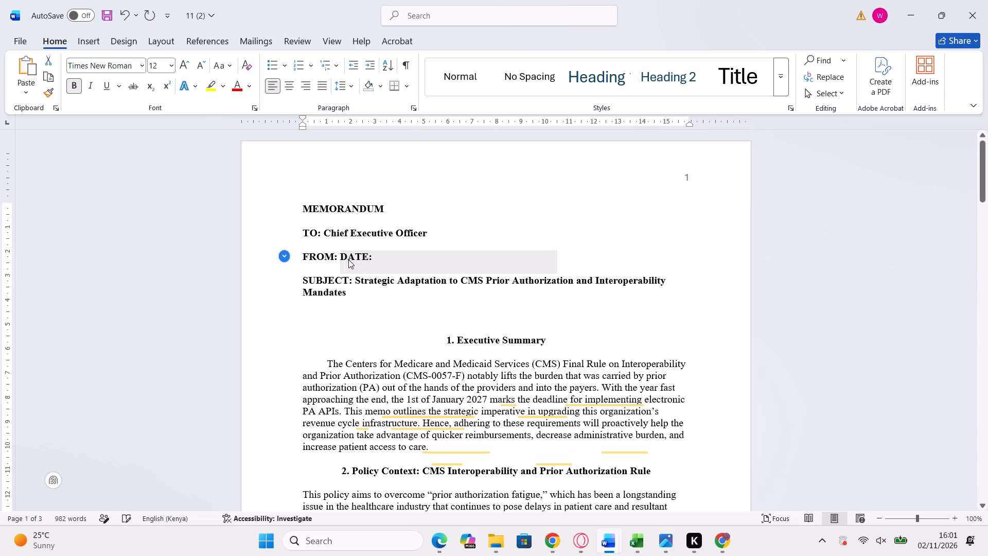
{"action": "key", "text": "Return"}
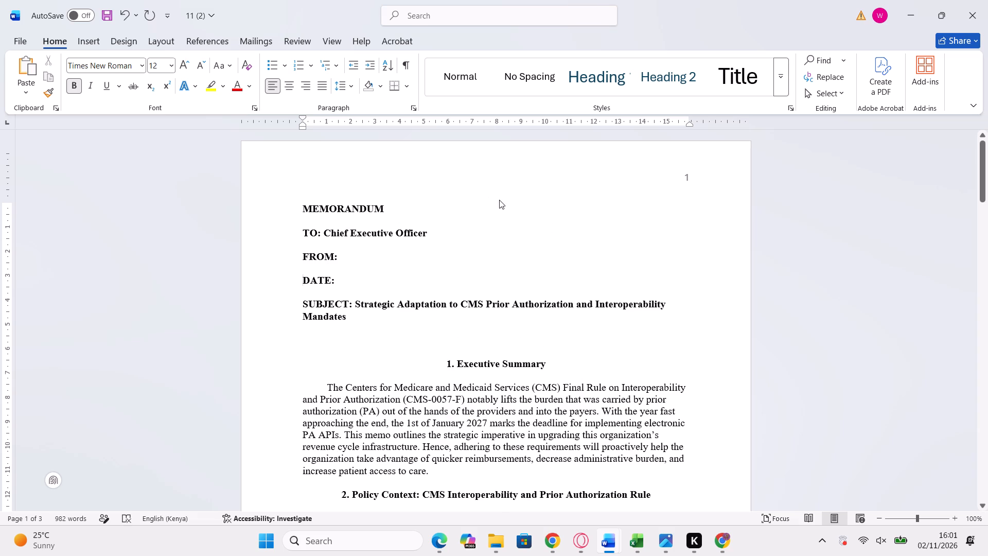
Center the "MEMORANDUM" title line.
{"action": "left_click", "coordinate": [304, 203]}
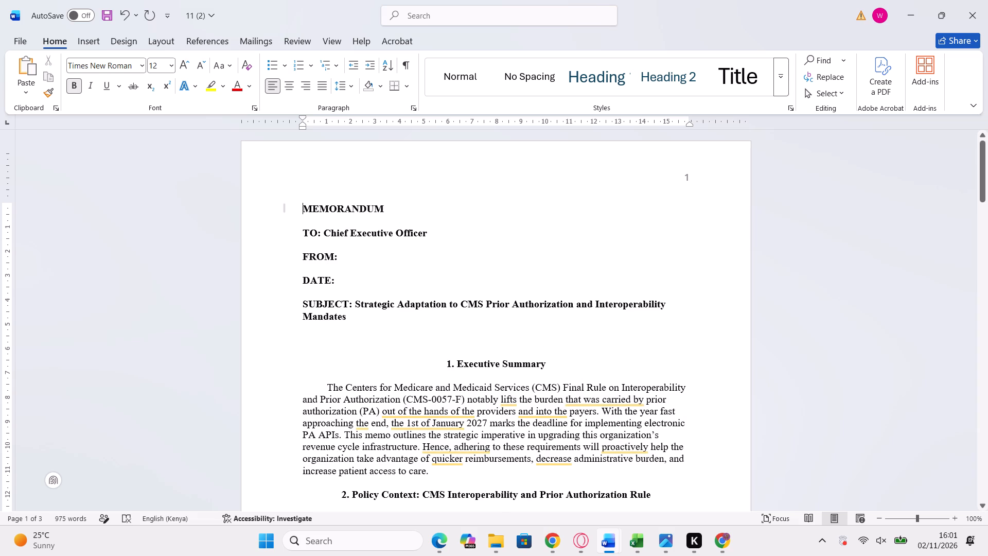
{"action": "key", "text": "ctrl+e"}
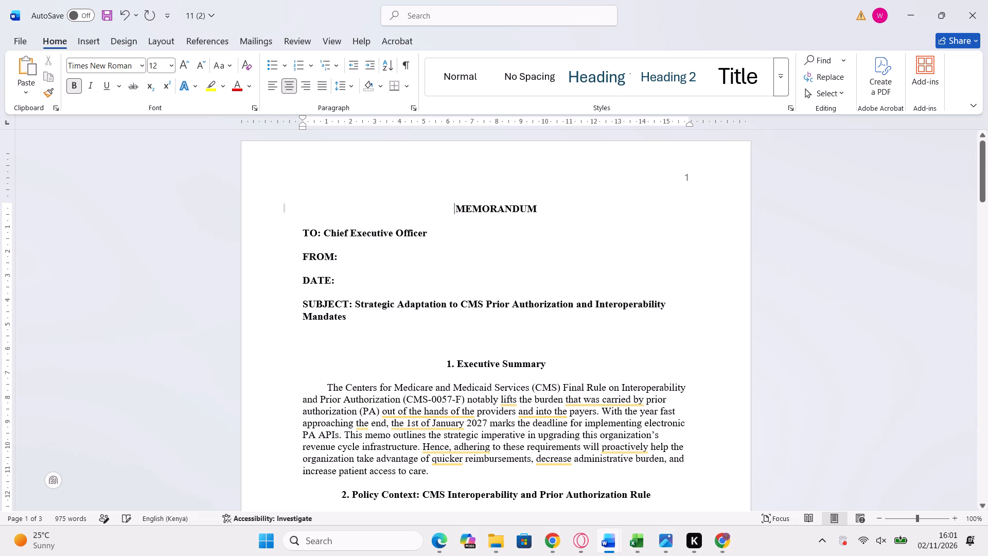
Add title page placeholder lines under "MEMORANDUM": Name, Institution, Course, Instructor and Date, followed by an empty line.
{"action": "left_click", "coordinate": [544, 206]}
{"action": "key", "text": "Return"}
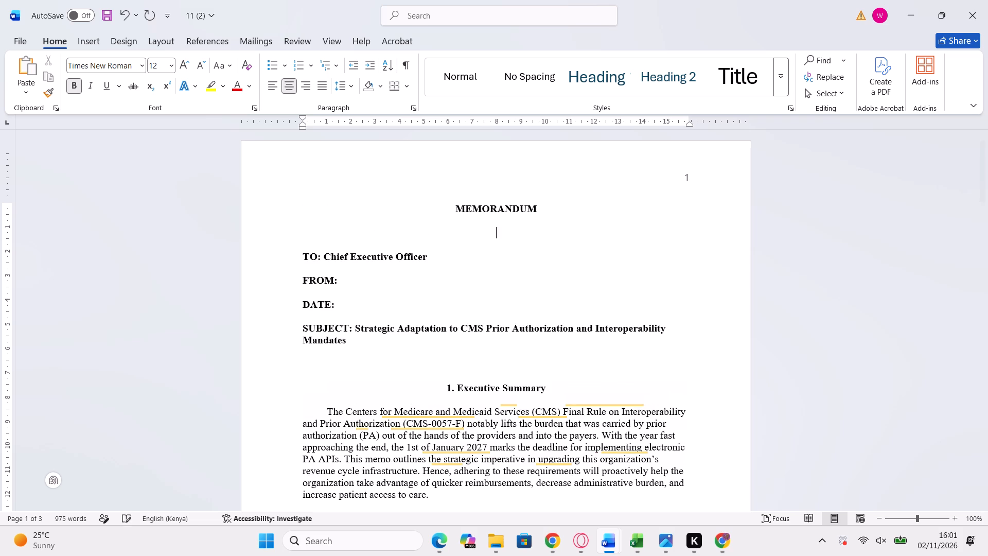
{"action": "type", "text": "Name"}
{"action": "key", "text": "space"}
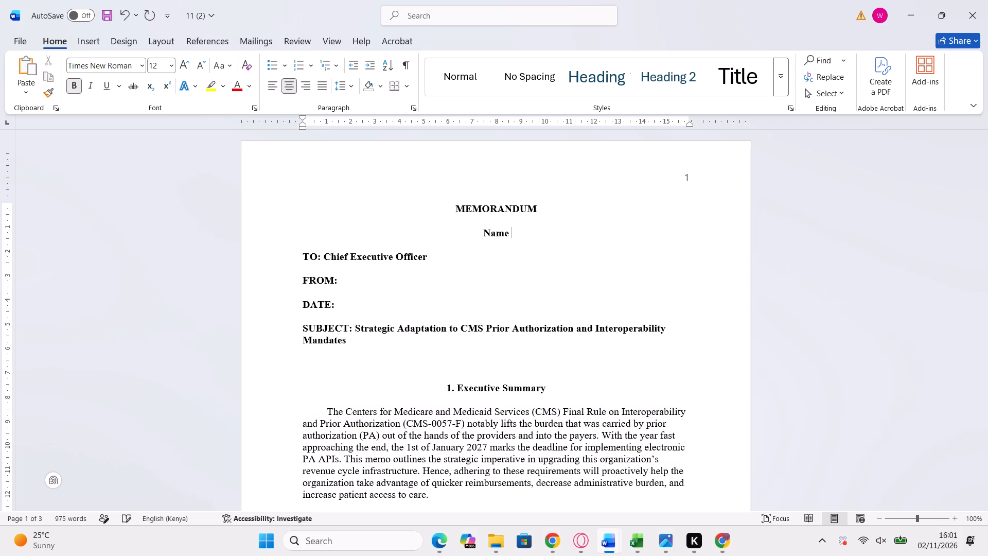
{"action": "key", "text": "Return"}
{"action": "type", "text": "institution"}
{"action": "key", "text": "space"}
{"action": "key", "text": "Return"}
{"action": "type", "text": "course"}
{"action": "key", "text": "space"}
{"action": "key", "text": "Return"}
{"action": "type", "text": "oi"}
{"action": "key", "text": "BackSpace"}
{"action": "key", "text": "BackSpace"}
{"action": "type", "text": "instructor"}
{"action": "key", "text": "space"}
{"action": "key", "text": "Return"}
{"action": "type", "text": "dae"}
{"action": "key", "text": "space"}
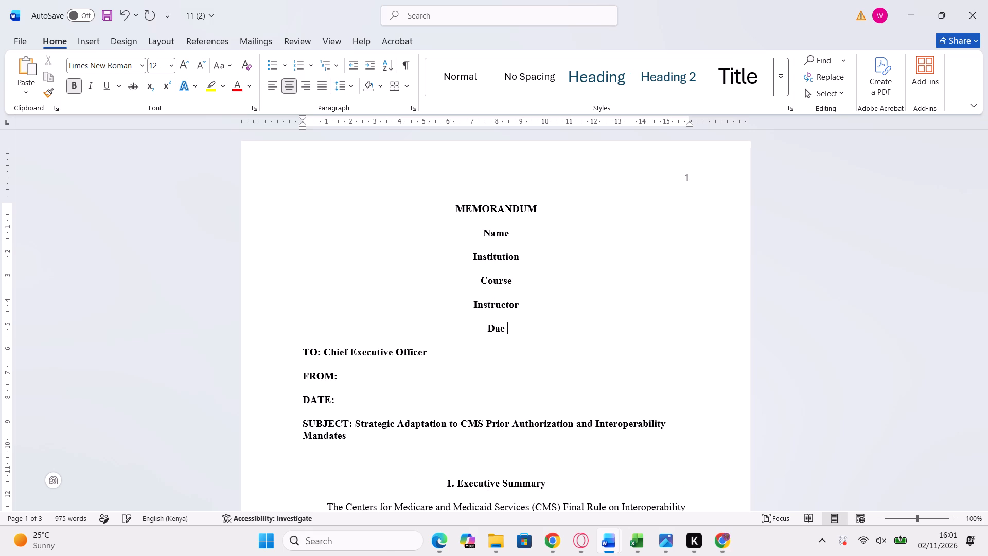
{"action": "key", "text": "BackSpace"}
{"action": "key", "text": "BackSpace"}
{"action": "type", "text": "te"}
{"action": "key", "text": "space"}
{"action": "key", "text": "Return"}
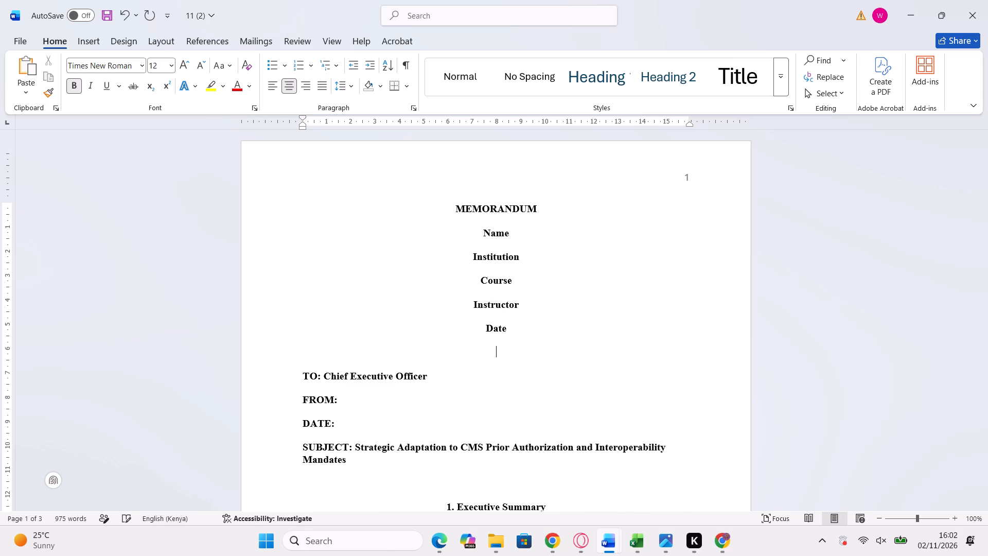
Remove bold from the placeholder lines from Name through Date.
{"action": "left_click_drag", "start_coordinate": [523, 333], "coordinate": [499, 309]}
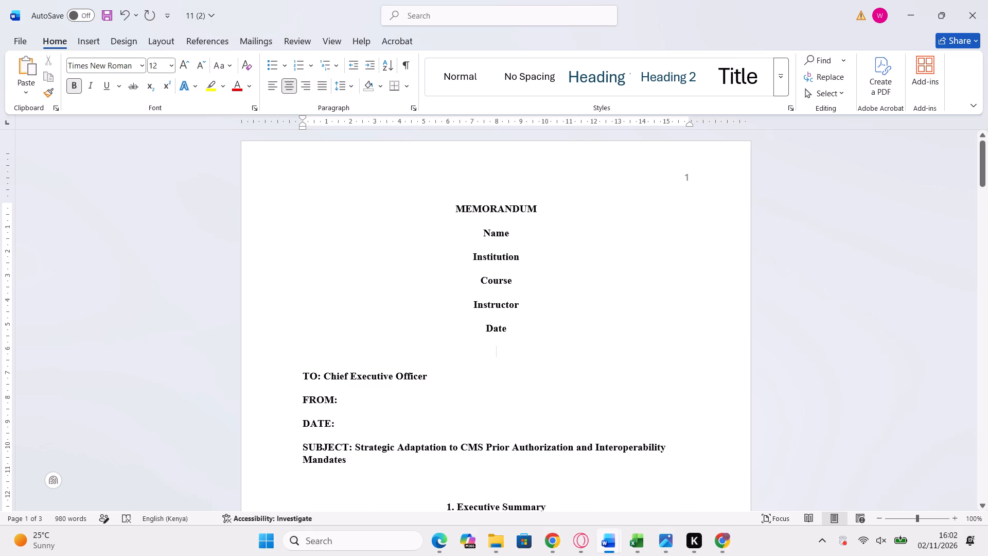
{"action": "left_click_drag", "start_coordinate": [499, 309], "coordinate": [477, 230]}
{"action": "key", "text": "ctrl+b"}
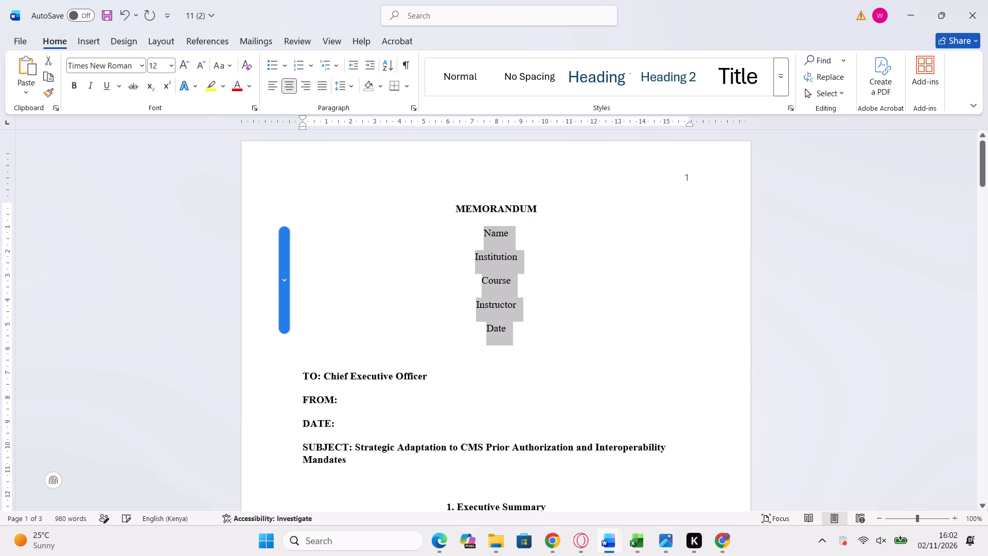
Copy the "MEMORANDUM" title and paste it beneath the Date placeholder line.
{"action": "left_click", "coordinate": [551, 221]}
{"action": "left_click_drag", "start_coordinate": [554, 211], "coordinate": [430, 214]}
{"action": "key", "text": "ctrl+c"}
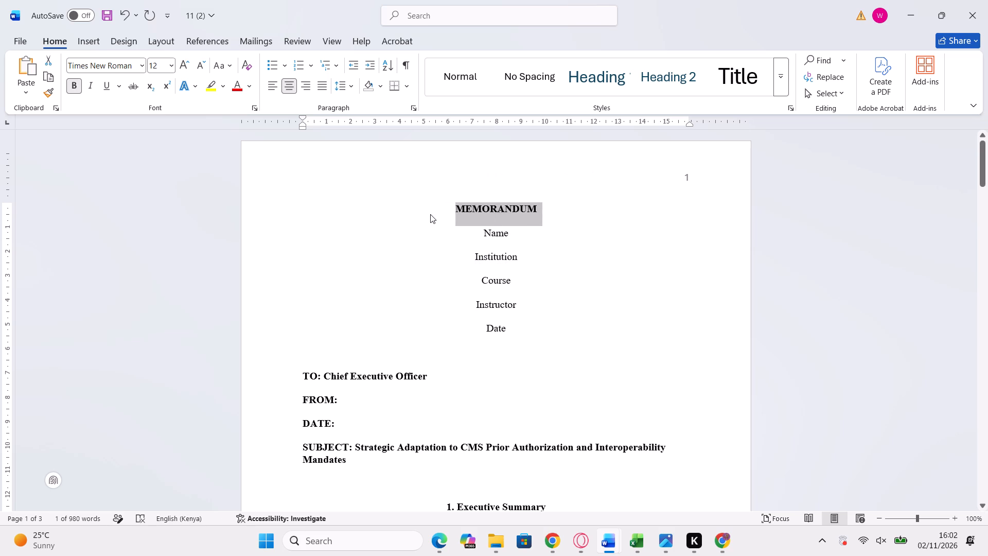
{"action": "left_click", "coordinate": [543, 311]}
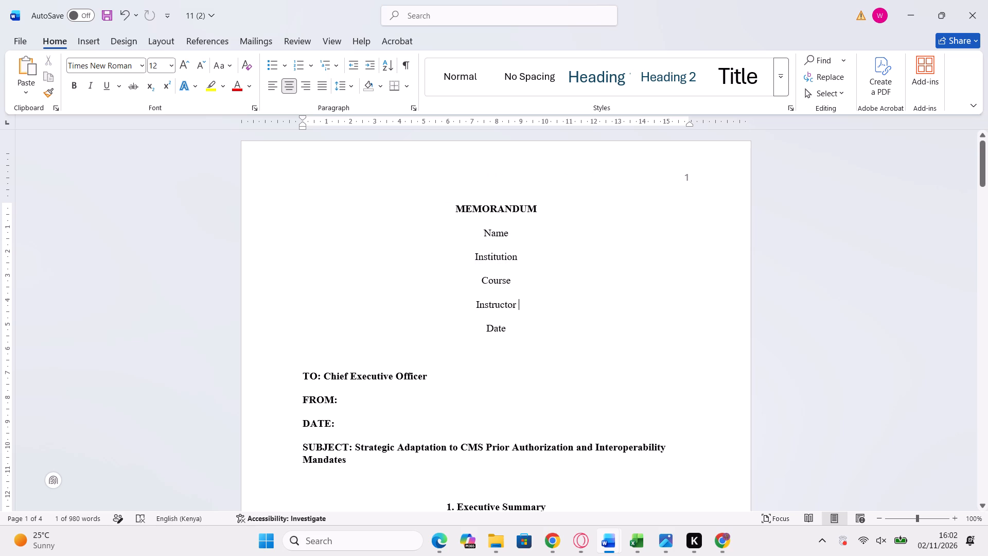
{"action": "key", "text": "Down"}
{"action": "key", "text": "Return"}
{"action": "key", "text": "ctrl+v"}
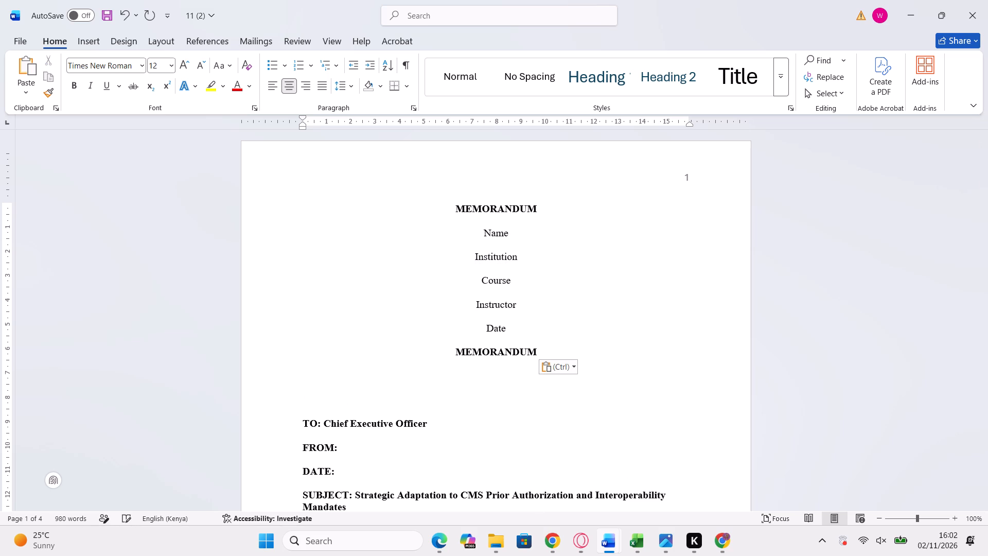
Set the font of the entire document to Times New Roman.
{"action": "key", "text": "ctrl+a"}
{"action": "left_click", "coordinate": [113, 64]}
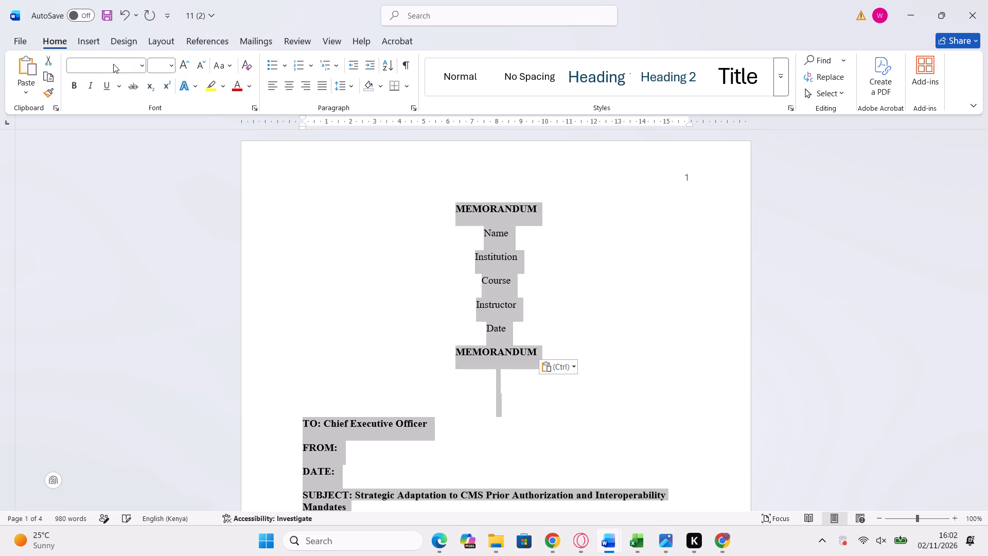
{"action": "left_click", "coordinate": [122, 64]}
{"action": "type", "text": "times"}
{"action": "key", "text": "Right"}
{"action": "key", "text": "Return"}
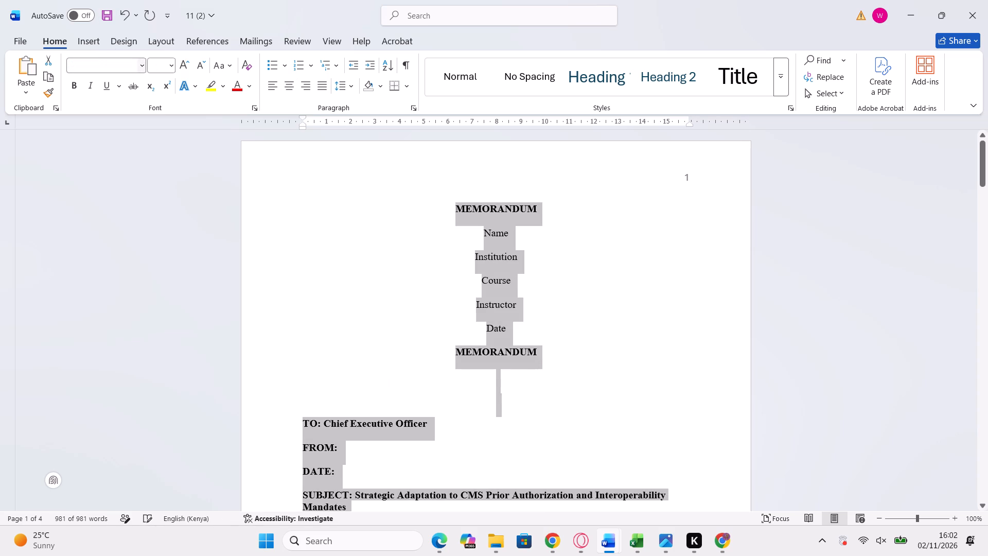
{"action": "left_click", "coordinate": [129, 64]}
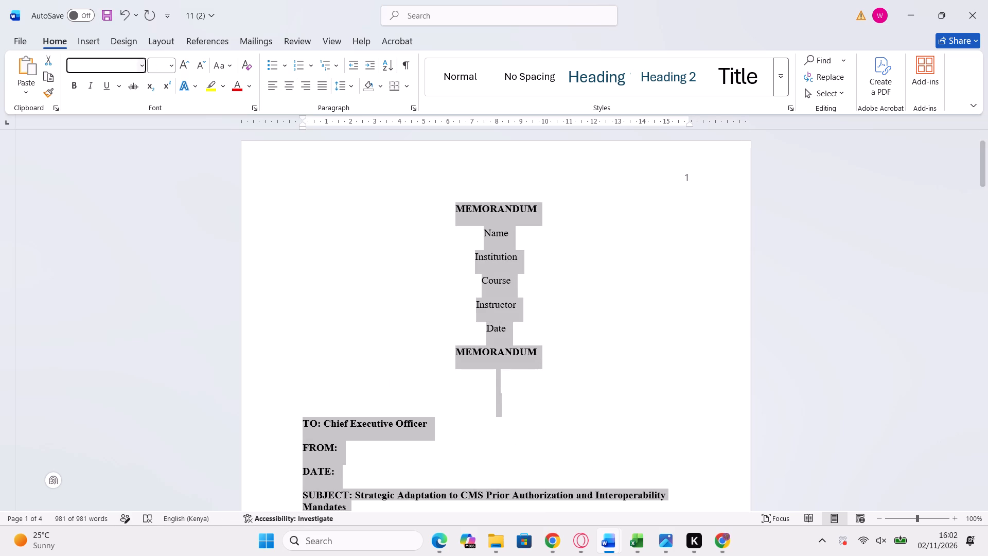
{"action": "key", "text": "t"}
{"action": "key", "text": "BackSpace"}
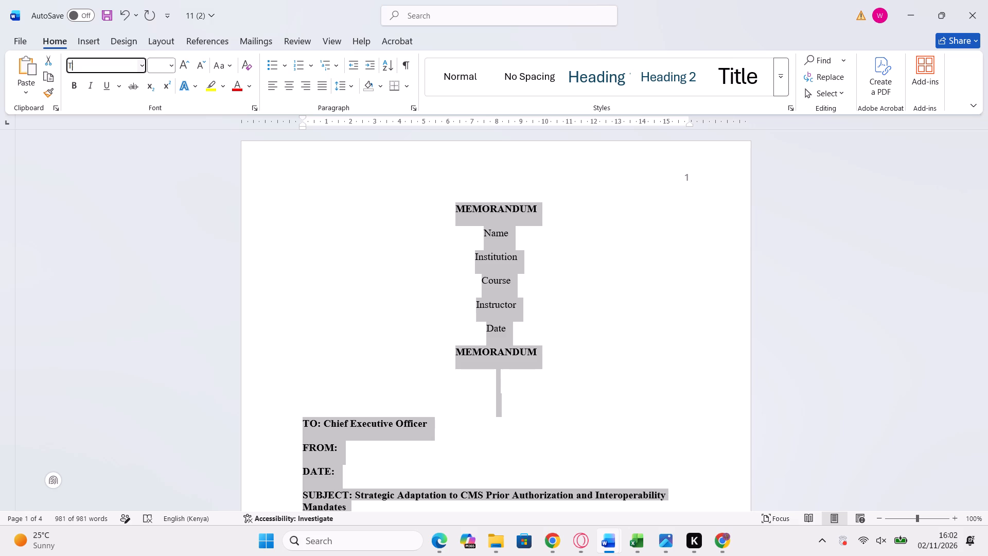
{"action": "type", "text": "ime"}
{"action": "key", "text": "Right"}
{"action": "key", "text": "Return"}
Apply double line spacing to the entire document.
{"action": "left_click", "coordinate": [160, 64]}
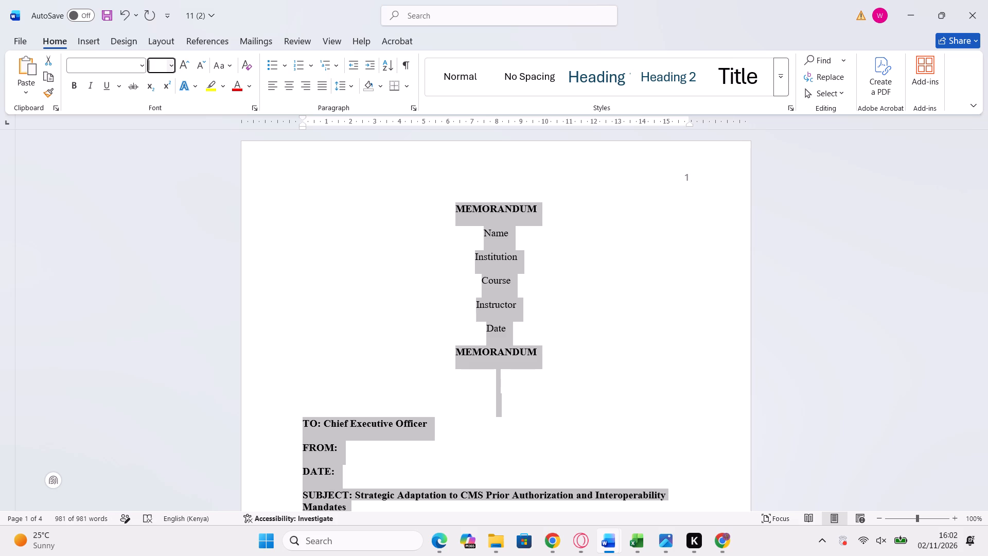
{"action": "key", "text": "ctrl+2"}
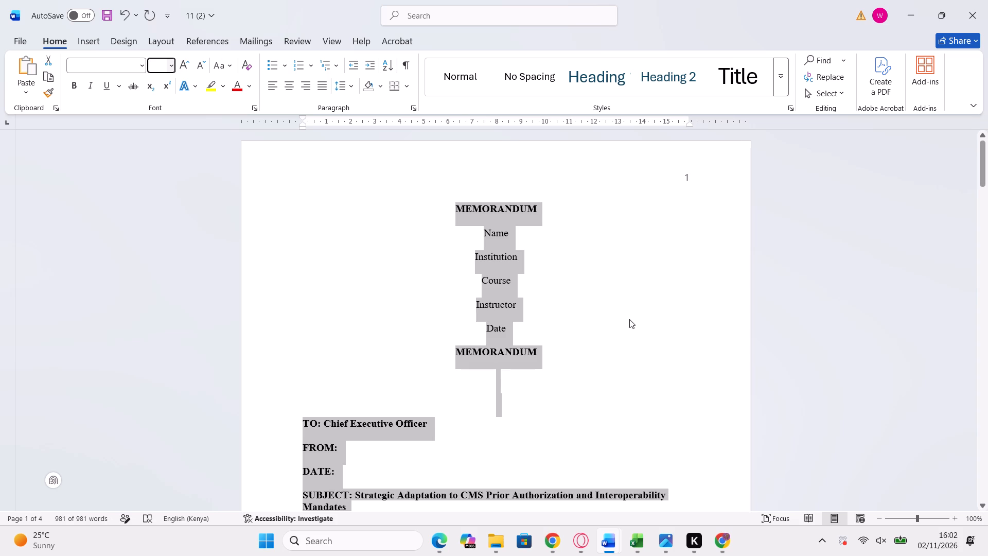
{"action": "left_click", "coordinate": [629, 319]}
{"action": "scroll", "coordinate": [629, 319], "scroll_direction": "down", "scroll_amount": 4}
{"action": "scroll", "coordinate": [629, 319], "scroll_direction": "up", "scroll_amount": 1}
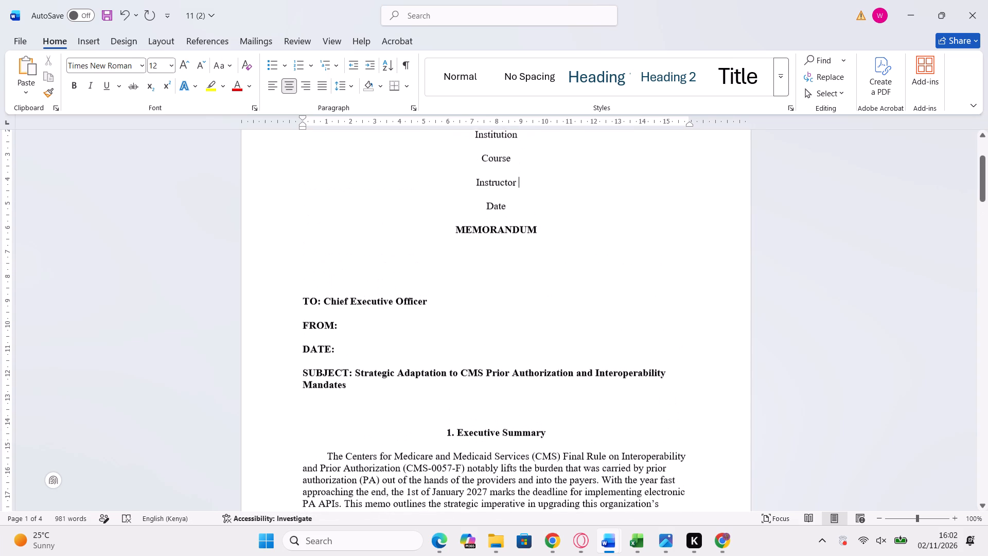
{"action": "key", "text": "ctrl+a"}
{"action": "key", "text": "ctrl+2"}
Insert six blank lines above the "MEMORANDUM" title on the first page to lower the title block.
{"action": "scroll", "coordinate": [683, 315], "scroll_direction": "up", "scroll_amount": 3}
{"action": "left_click", "coordinate": [452, 210]}
{"action": "key", "text": "Return"}
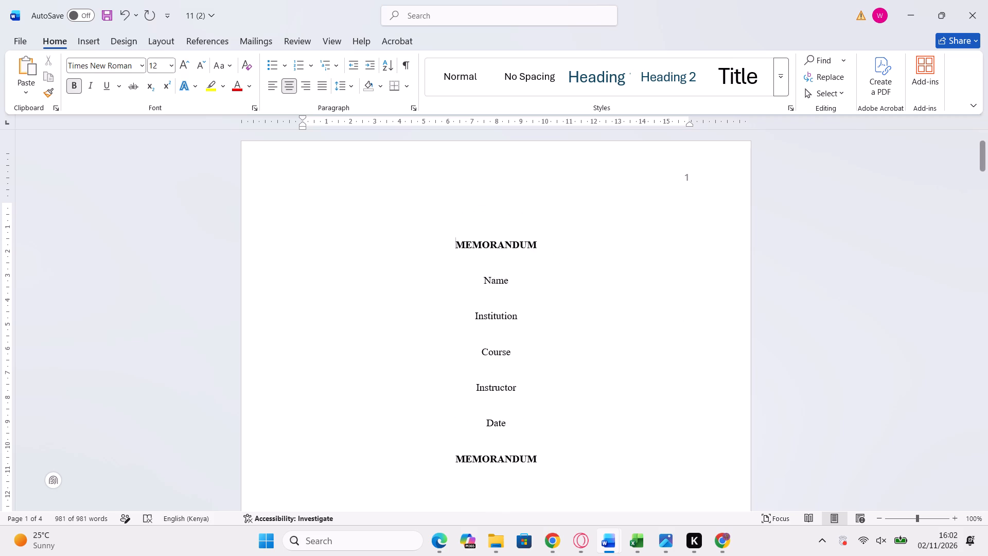
{"action": "key", "text": "Return"}
{"action": "key", "text": "Return"}
{"action": "key", "text": "Return"}
{"action": "key", "text": "Return"}
{"action": "key", "text": "Return"}
Insert five blank lines after the Date placeholder to move the second "MEMORANDUM" heading onto the next page.
{"action": "scroll", "coordinate": [452, 210], "scroll_direction": "down", "scroll_amount": 5}
{"action": "scroll", "coordinate": [452, 210], "scroll_direction": "up", "scroll_amount": 1}
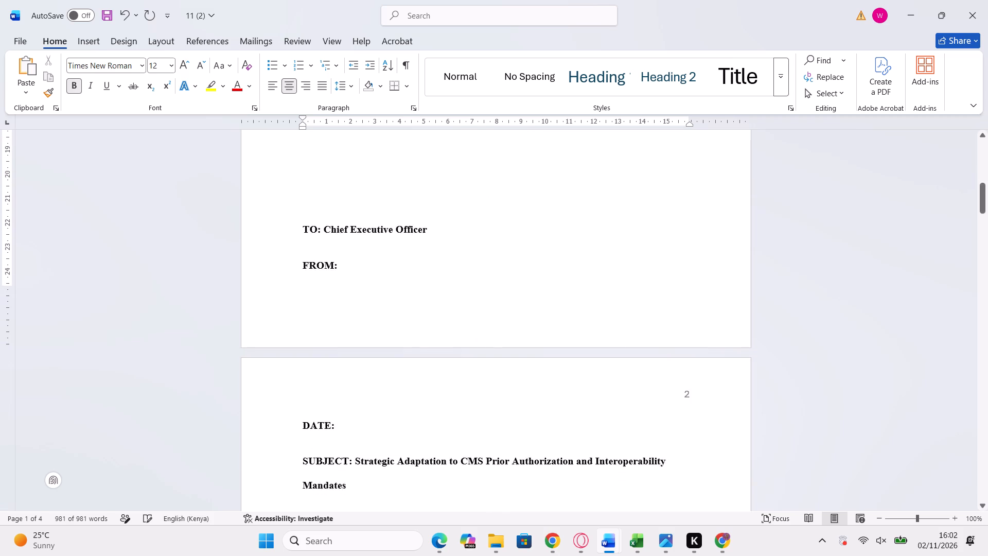
{"action": "scroll", "coordinate": [452, 210], "scroll_direction": "up", "scroll_amount": 1}
{"action": "left_click", "coordinate": [514, 174]}
{"action": "key", "text": "Return"}
{"action": "key", "text": "Return"}
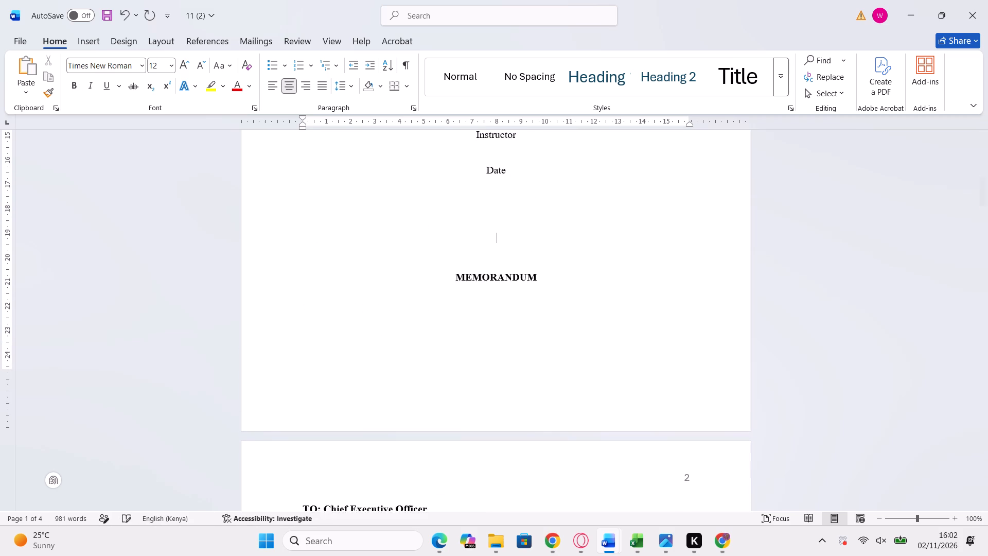
{"action": "key", "text": "Return"}
{"action": "key", "text": "Return"}
{"action": "key", "text": "Return"}
Delete the empty space between the SUBJECT line and the "1. Executive Summary" heading.
{"action": "scroll", "coordinate": [514, 174], "scroll_direction": "down", "scroll_amount": 4}
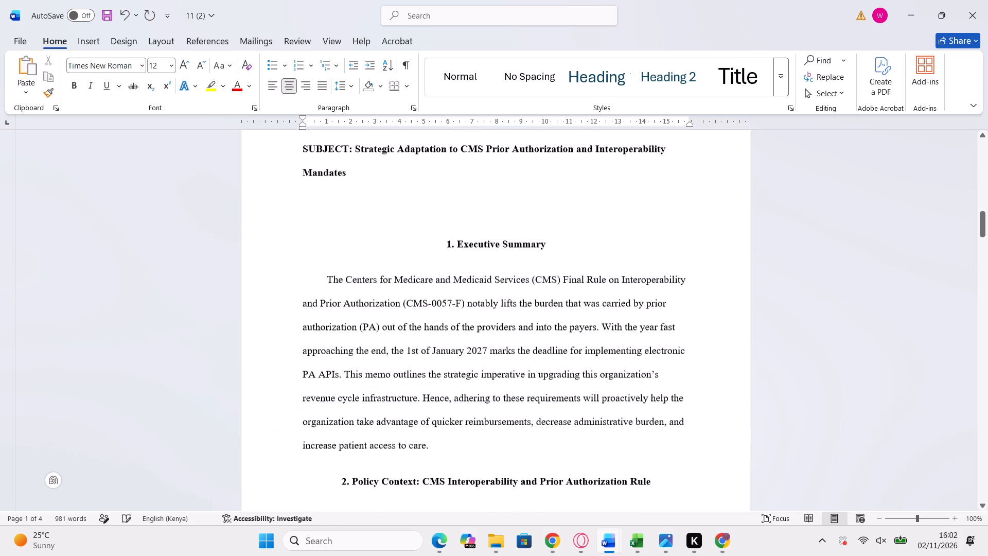
{"action": "scroll", "coordinate": [514, 174], "scroll_direction": "down", "scroll_amount": 1}
{"action": "left_click", "coordinate": [440, 217]}
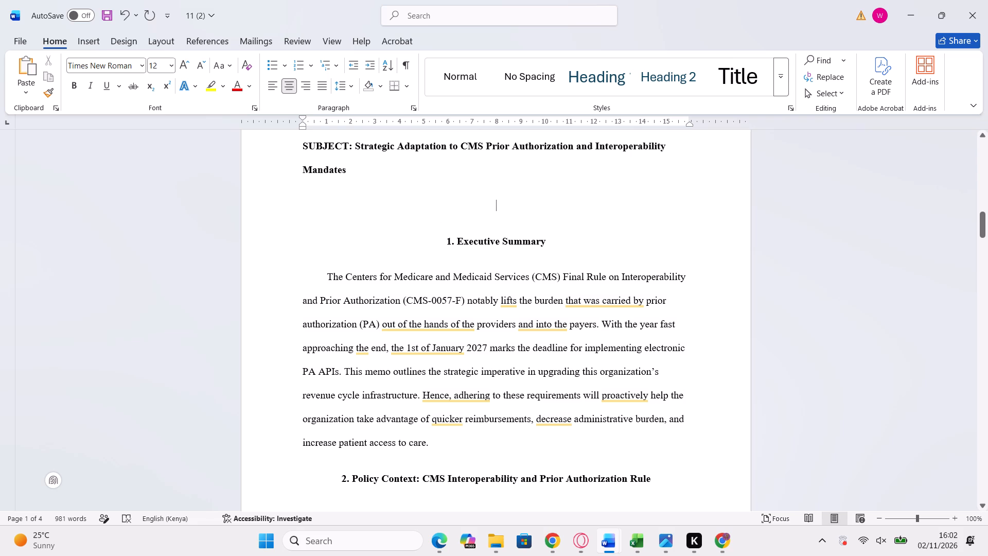
{"action": "key", "text": "BackSpace"}
{"action": "key", "text": "BackSpace"}
Check the layout of the remaining memo sections down to the references list.
{"action": "scroll", "coordinate": [440, 217], "scroll_direction": "down", "scroll_amount": 1}
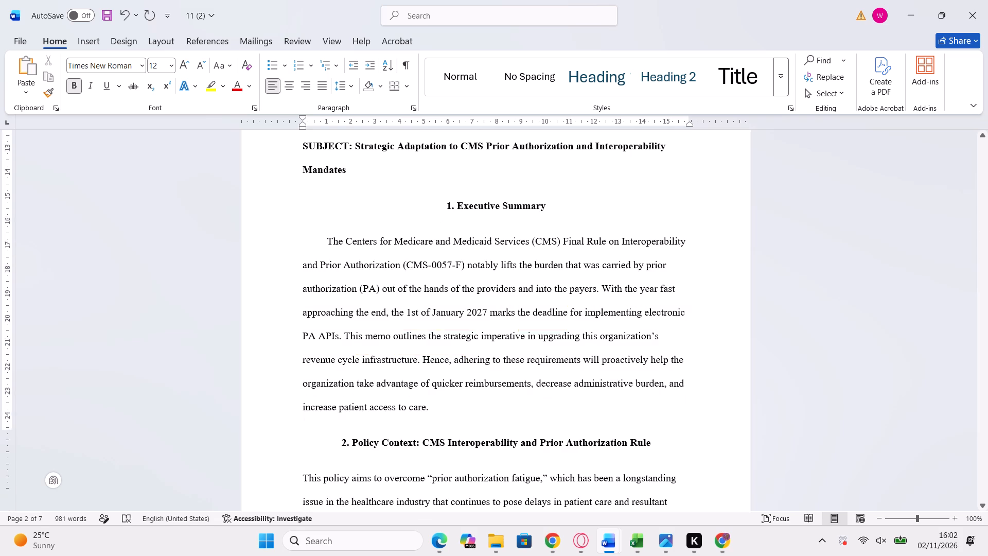
{"action": "scroll", "coordinate": [440, 217], "scroll_direction": "down", "scroll_amount": 12}
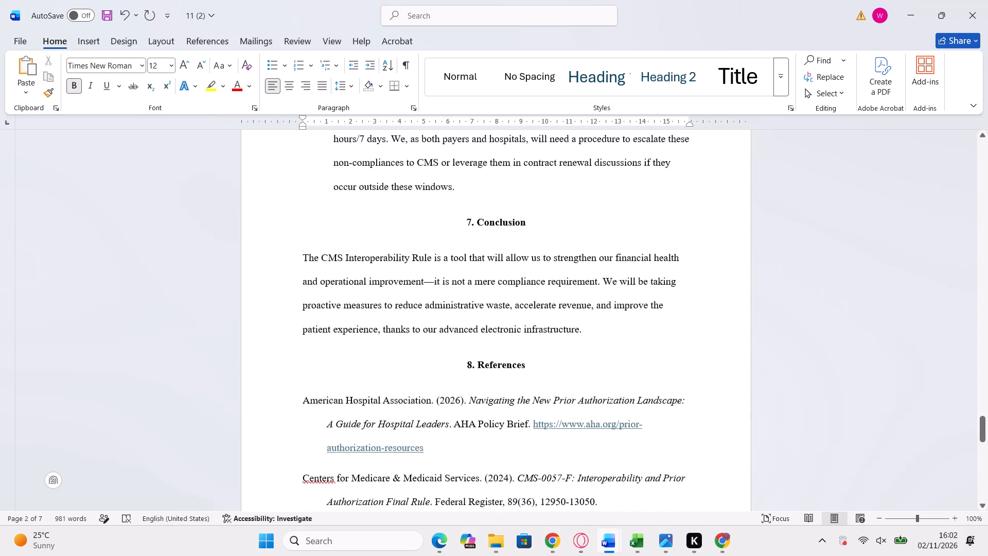
Insert five blank lines after the Conclusion paragraph to move the "8. References" heading to the top of the next page.
{"action": "scroll", "coordinate": [440, 217], "scroll_direction": "down", "scroll_amount": 1}
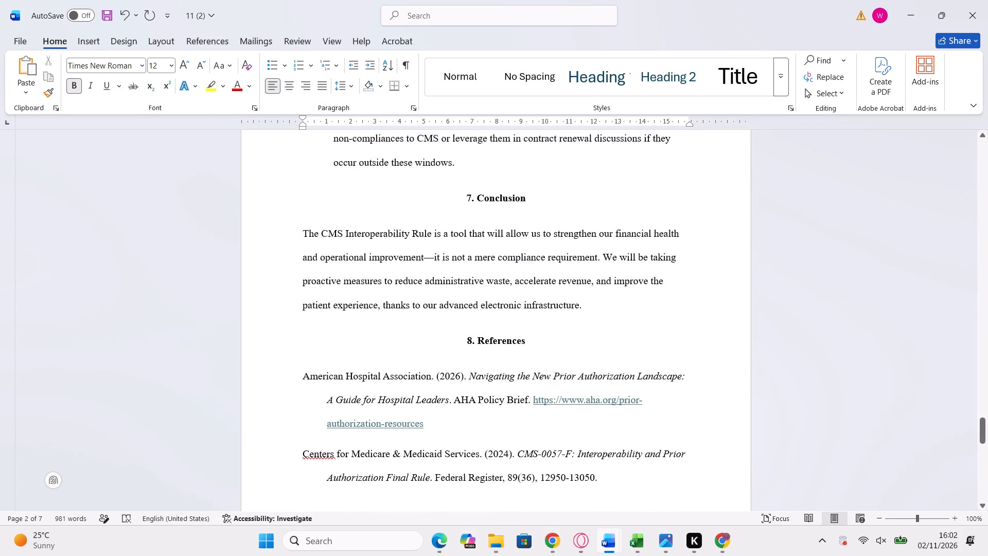
{"action": "left_click", "coordinate": [590, 312]}
{"action": "key", "text": "Return"}
{"action": "key", "text": "Return"}
{"action": "key", "text": "Return"}
{"action": "key", "text": "Return"}
{"action": "key", "text": "Return"}
{"action": "key", "text": "Return"}
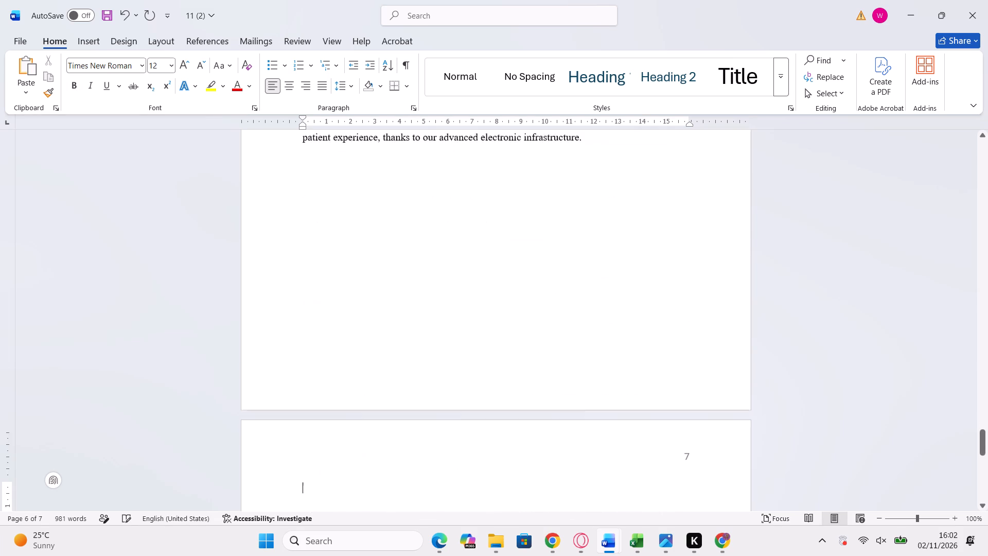
{"action": "scroll", "coordinate": [590, 312], "scroll_direction": "down", "scroll_amount": 2}
{"action": "key", "text": "BackSpace"}
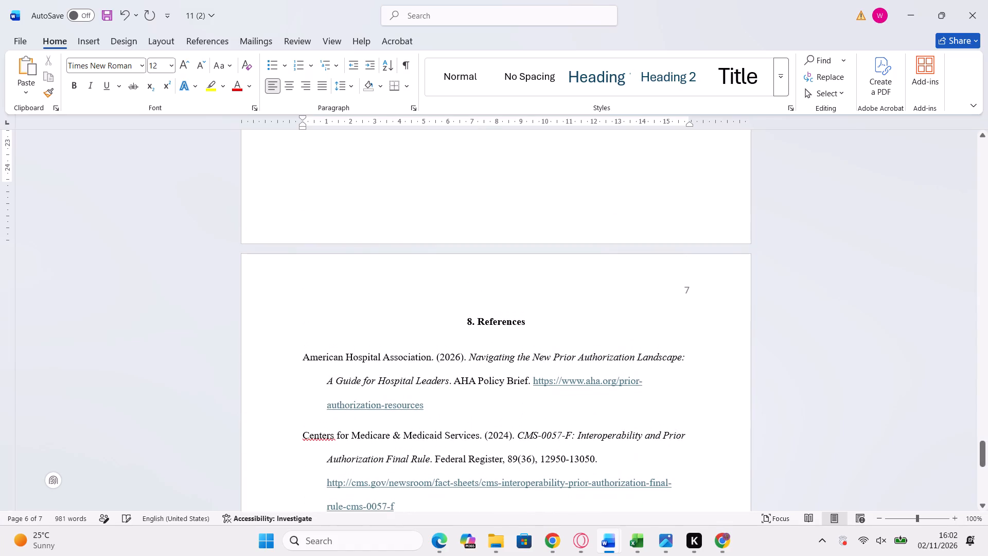
Save a copy of the memo in the Justus folder on the Desktop.
{"action": "left_click", "coordinate": [14, 45]}
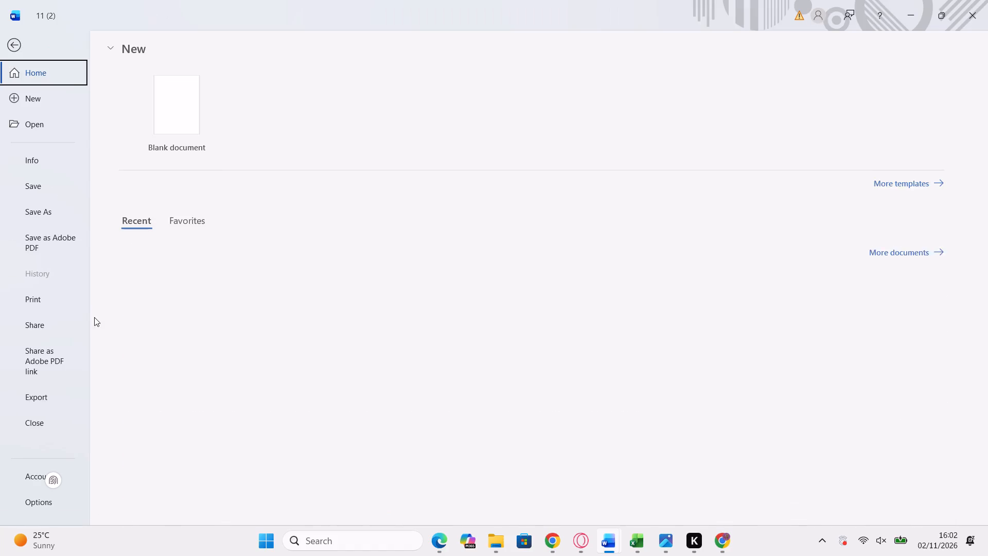
{"action": "left_click", "coordinate": [36, 205]}
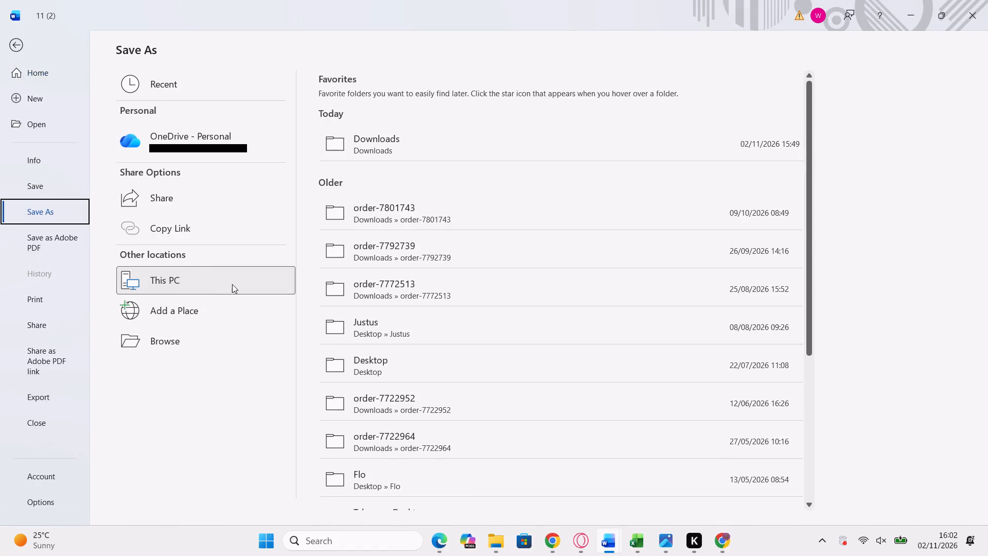
{"action": "left_click", "coordinate": [376, 323]}
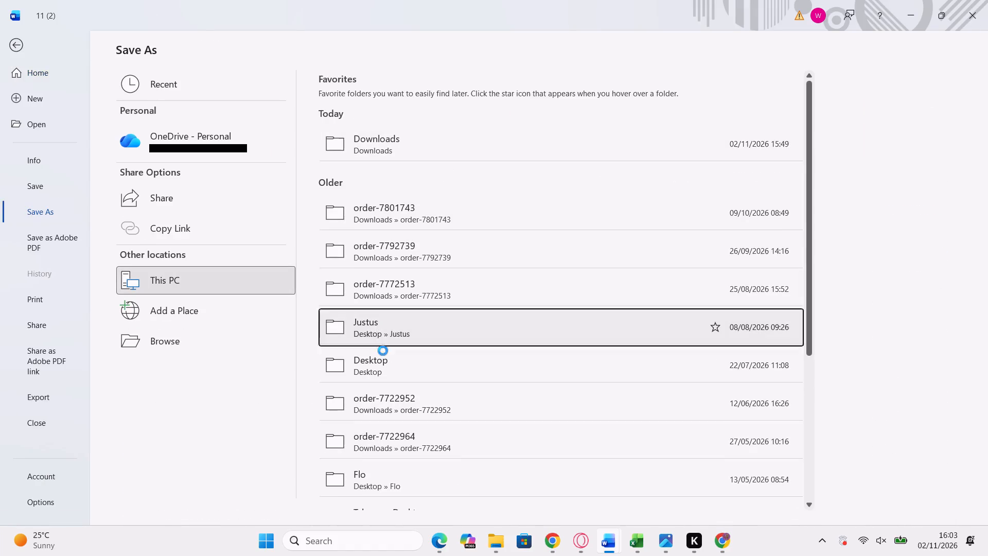
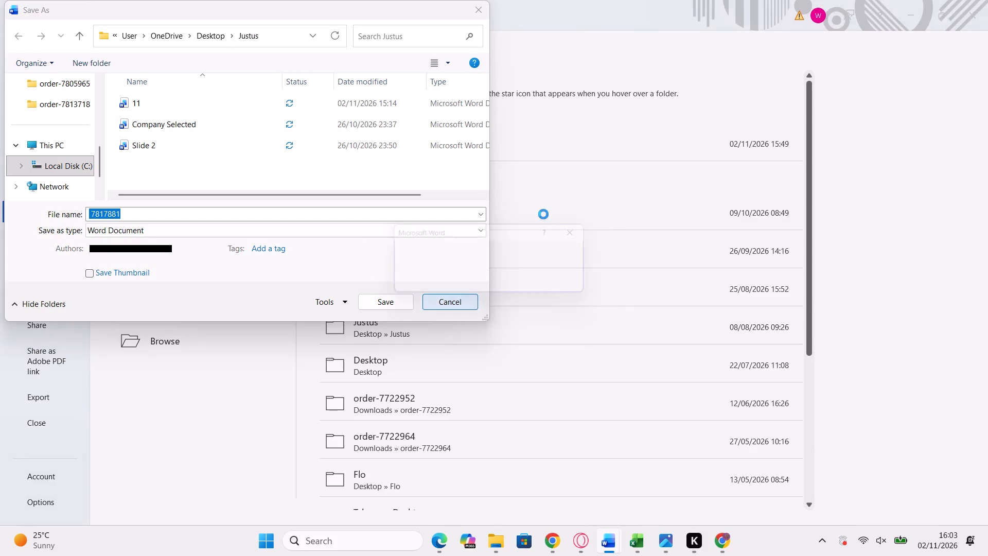
Dismiss the sign-in window and save the memorandum as a Word Document named 7817881 in the Justus folder.
{"action": "left_click", "coordinate": [378, 7]}
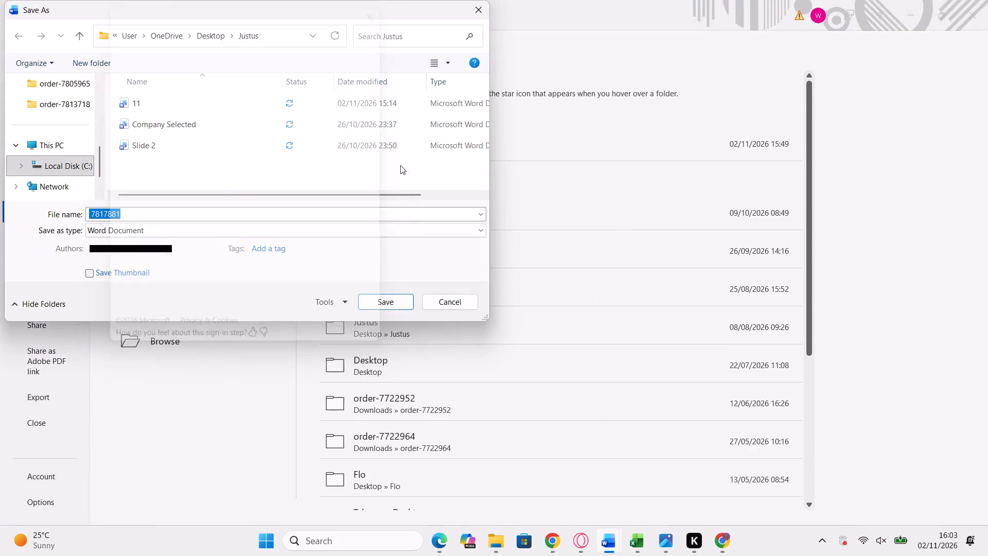
{"action": "left_click", "coordinate": [396, 302]}
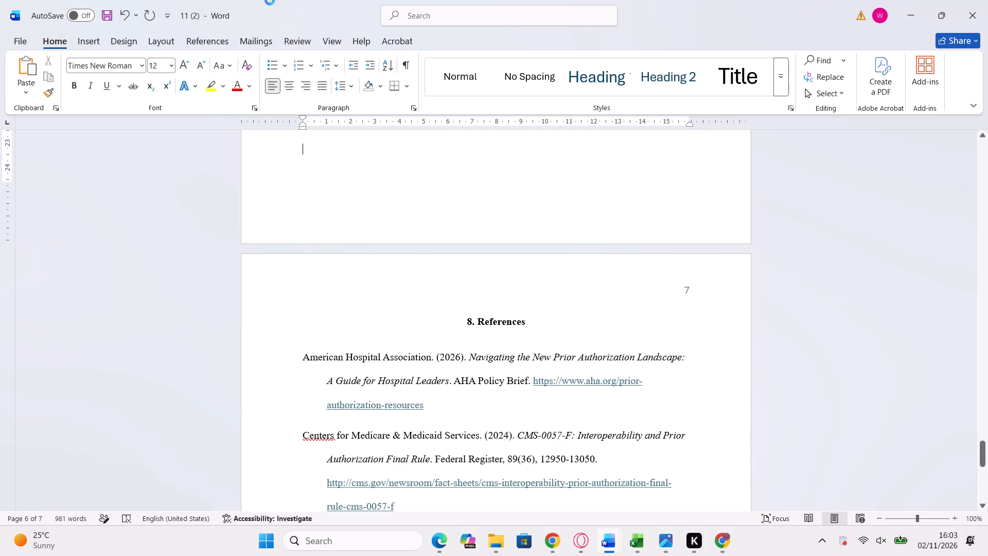
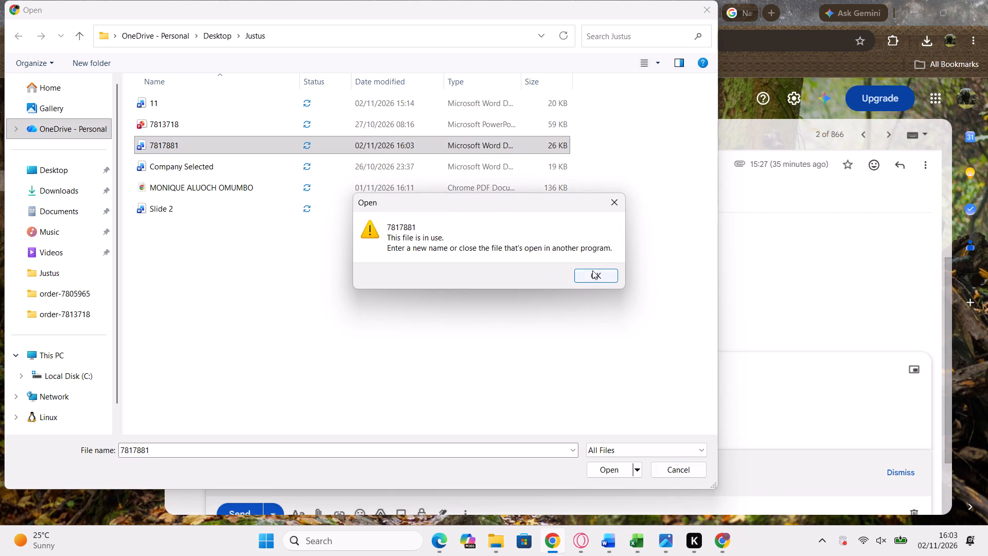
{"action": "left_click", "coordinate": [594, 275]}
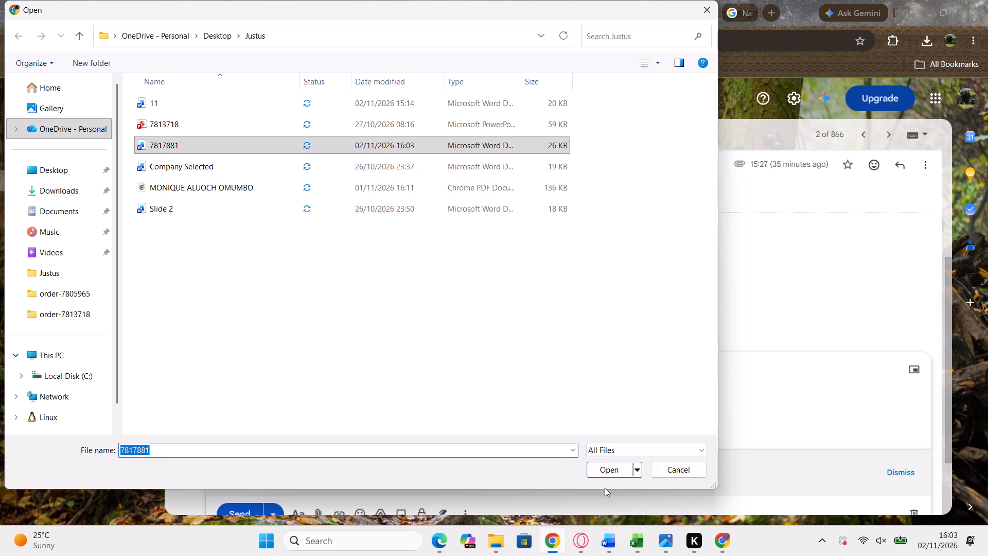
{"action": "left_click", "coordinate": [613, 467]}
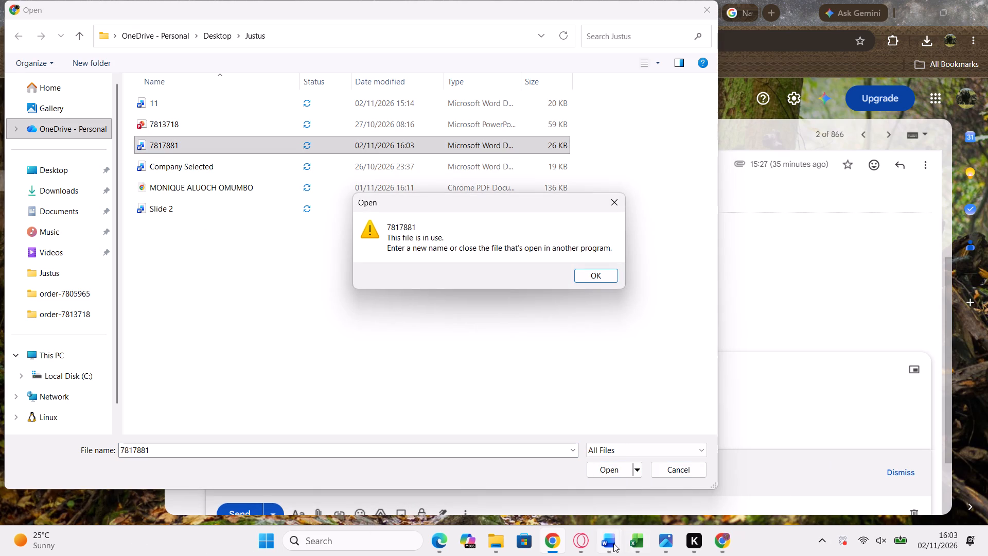
Close the 7817881 document in Word to release the file, and return to choosing the email attachment.
{"action": "left_click", "coordinate": [610, 542]}
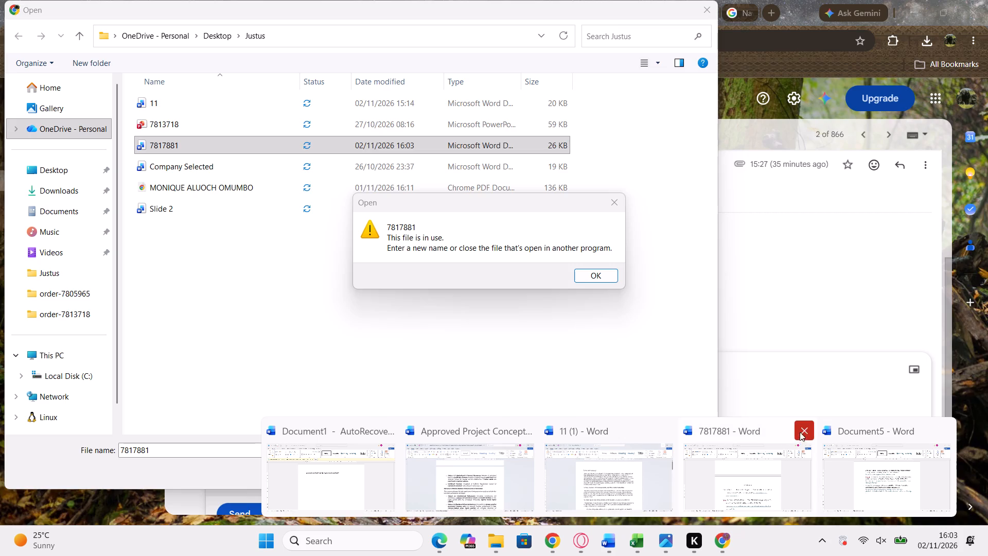